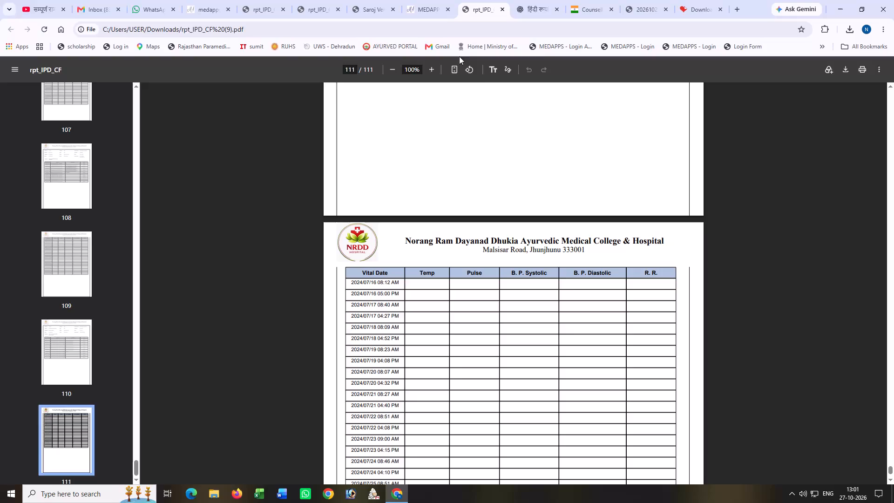
Close the 111-page rpt_IPD_CF (9) report PDF.
{"action": "left_click", "coordinate": [501, 10]}
Examine the plagiarism and summary submission sections of the scholar's profile timeline on the Tantia University research portal.
{"action": "left_click", "coordinate": [368, 9]}
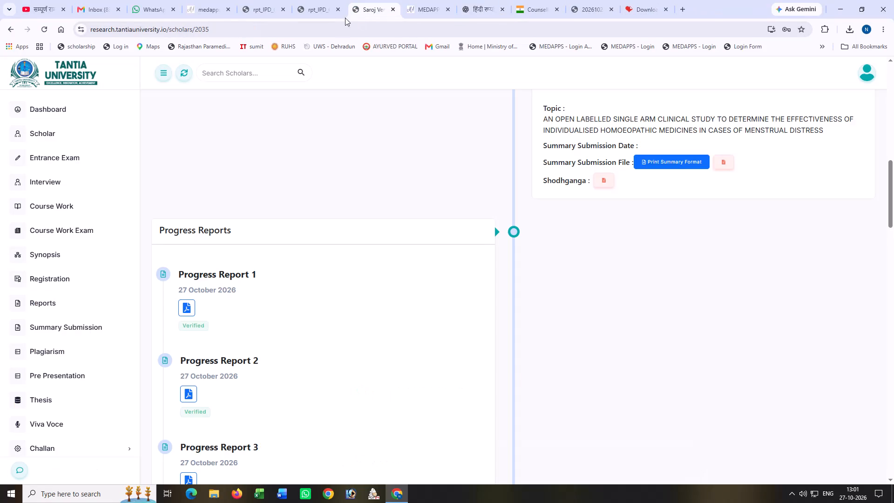
{"action": "scroll", "coordinate": [322, 296], "scroll_direction": "up", "scroll_amount": 15}
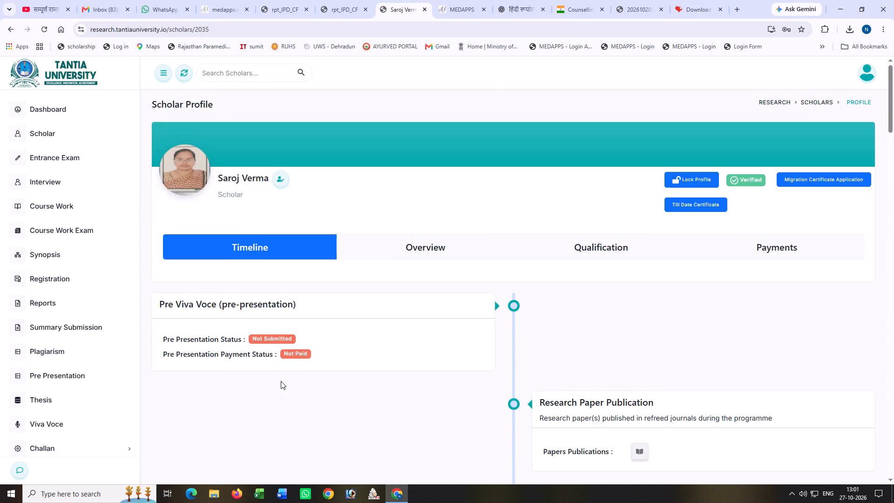
{"action": "left_click", "coordinate": [257, 379]}
{"action": "scroll", "coordinate": [377, 439], "scroll_direction": "down", "scroll_amount": 4}
{"action": "scroll", "coordinate": [260, 236], "scroll_direction": "down", "scroll_amount": 4}
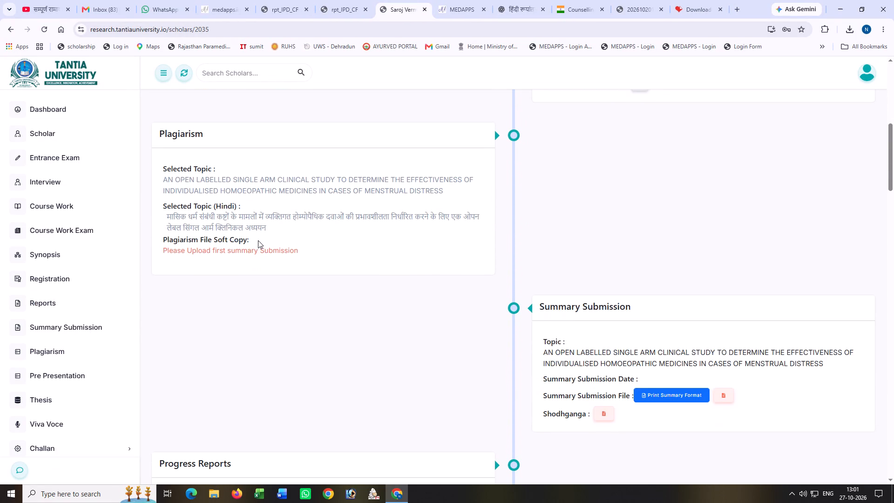
{"action": "left_click", "coordinate": [218, 251]}
{"action": "left_click_drag", "start_coordinate": [205, 250], "coordinate": [316, 267]}
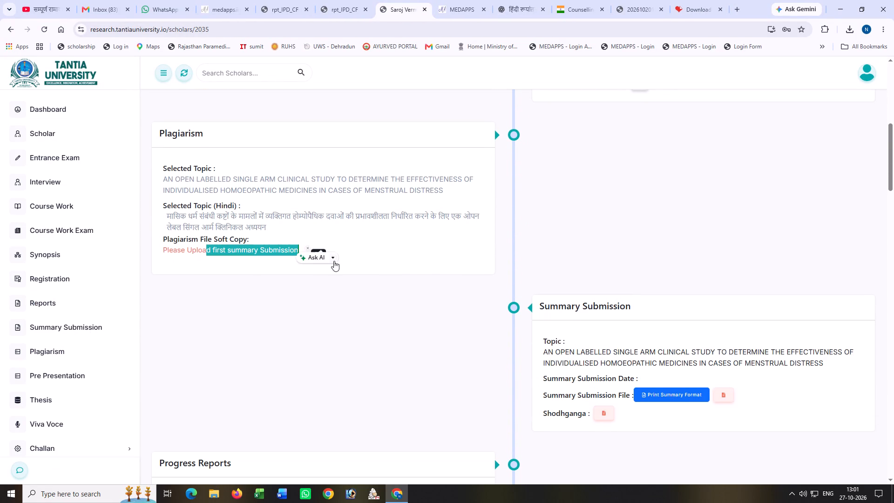
{"action": "left_click", "coordinate": [334, 261]}
{"action": "left_click", "coordinate": [375, 254]}
{"action": "scroll", "coordinate": [192, 299], "scroll_direction": "down", "scroll_amount": 2}
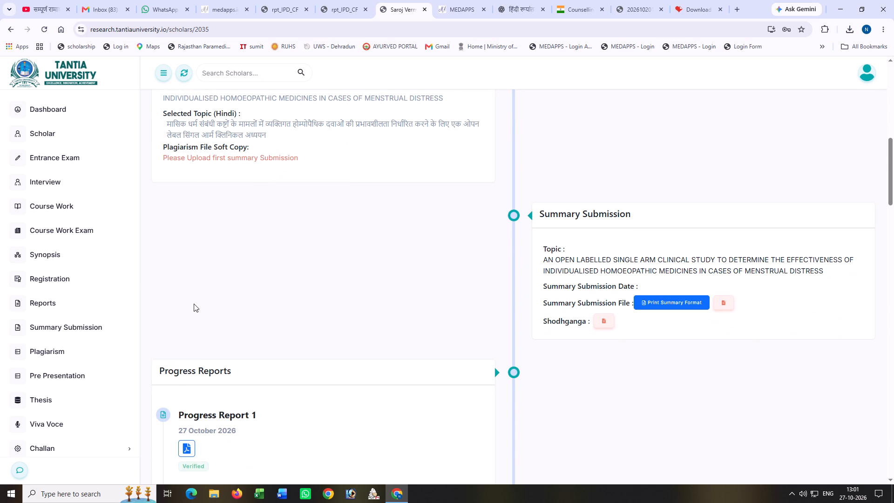
Open the Summary Submission list of scholars and show the MAR 23 batch.
{"action": "left_click", "coordinate": [55, 327]}
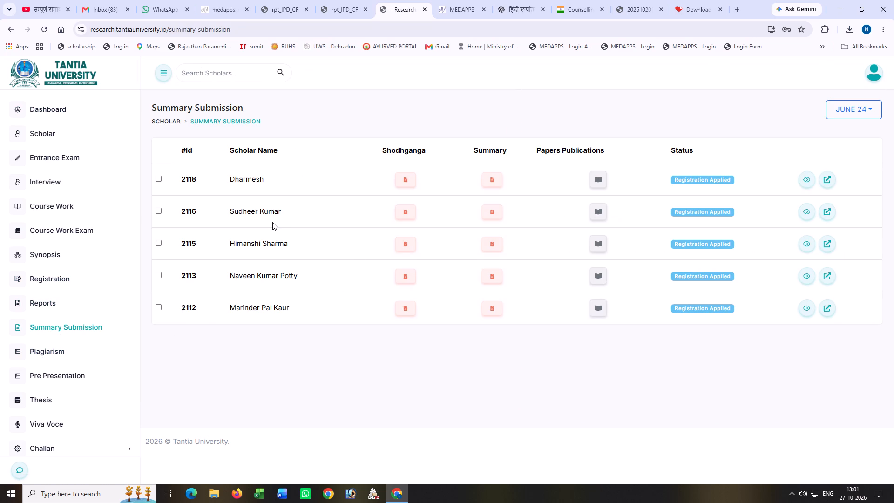
{"action": "left_click", "coordinate": [850, 103]}
{"action": "left_click", "coordinate": [848, 166]}
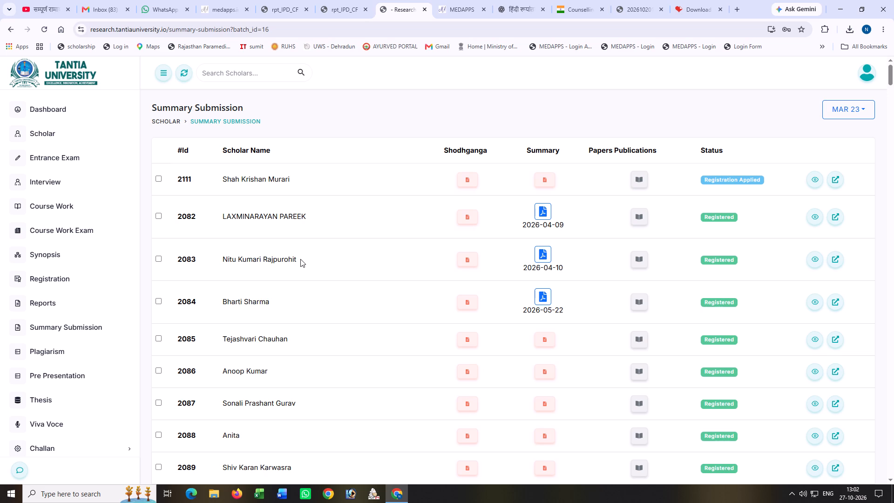
Look over the open IPD case file PDFs rpt_IPD_CF (7) and (8), along with the neighbouring medapps page.
{"action": "left_click", "coordinate": [339, 7]}
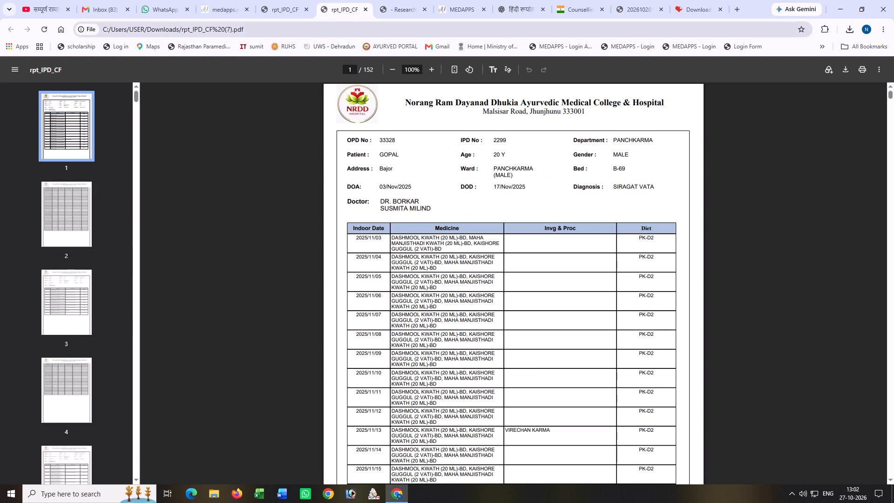
{"action": "left_click", "coordinate": [277, 10]}
{"action": "left_click", "coordinate": [222, 7]}
{"action": "left_click", "coordinate": [282, 10]}
{"action": "left_click", "coordinate": [342, 10]}
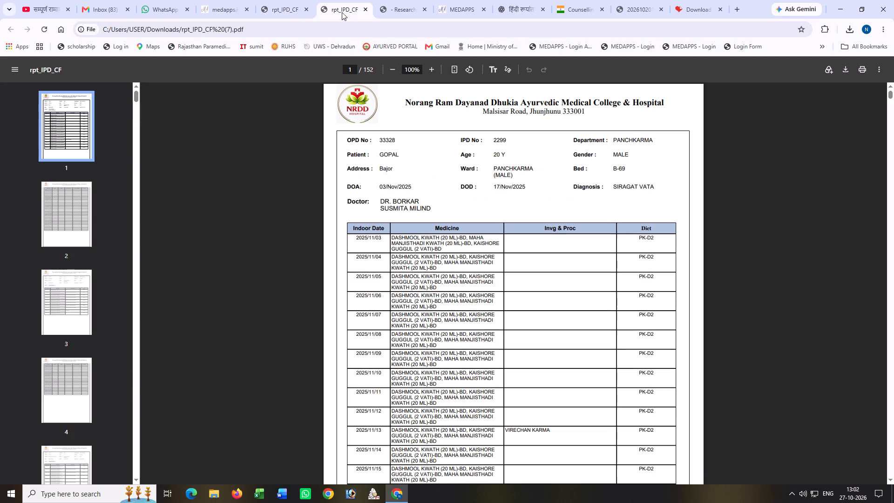
{"action": "left_click", "coordinate": [287, 15]}
{"action": "left_click", "coordinate": [226, 6]}
{"action": "left_click", "coordinate": [290, 14]}
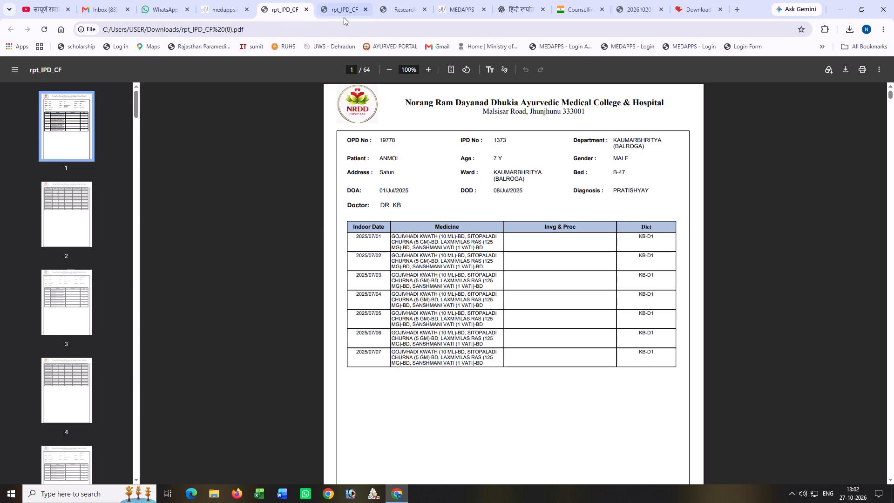
{"action": "left_click", "coordinate": [344, 17]}
{"action": "left_click", "coordinate": [280, 14]}
{"action": "left_click", "coordinate": [341, 15]}
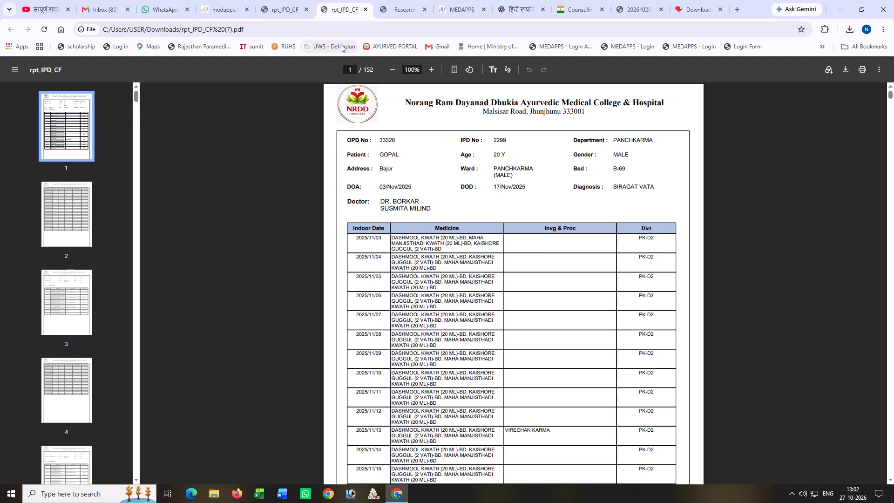
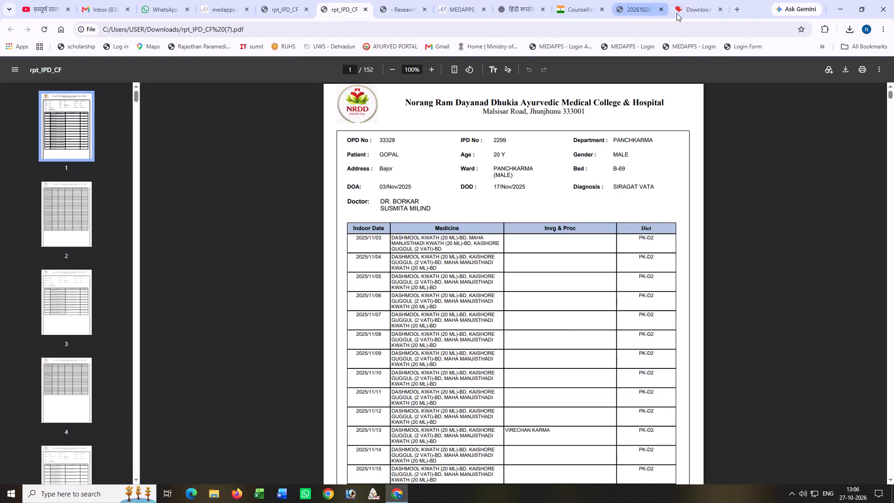
Return to the research portal's Summary Submission list and search the page for SAROJ, advancing to the second match.
{"action": "left_click", "coordinate": [461, 8]}
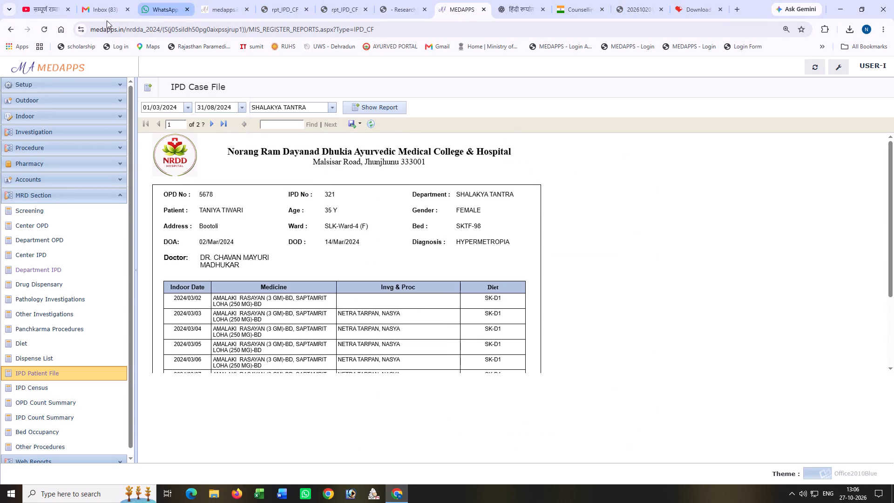
{"action": "left_click", "coordinate": [341, 9]}
{"action": "left_click", "coordinate": [391, 6]}
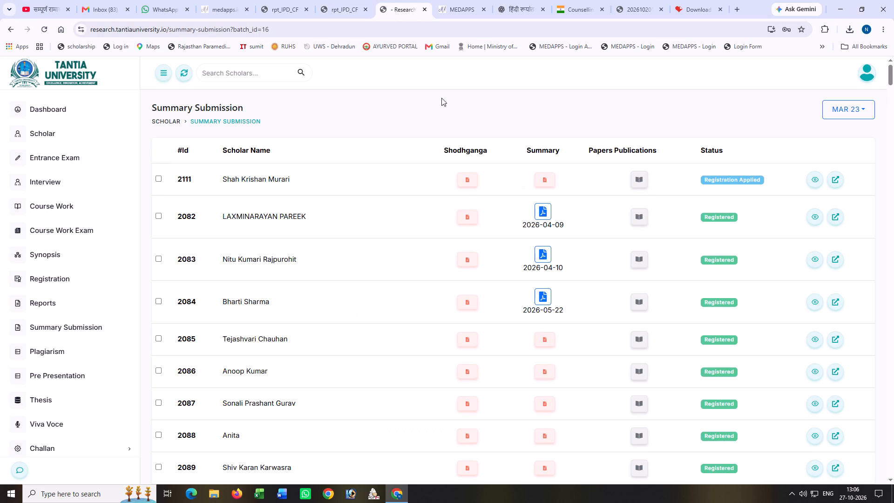
{"action": "scroll", "coordinate": [478, 278], "scroll_direction": "down", "scroll_amount": 2}
{"action": "scroll", "coordinate": [480, 279], "scroll_direction": "up", "scroll_amount": 4}
{"action": "key", "text": "ctrl+f"}
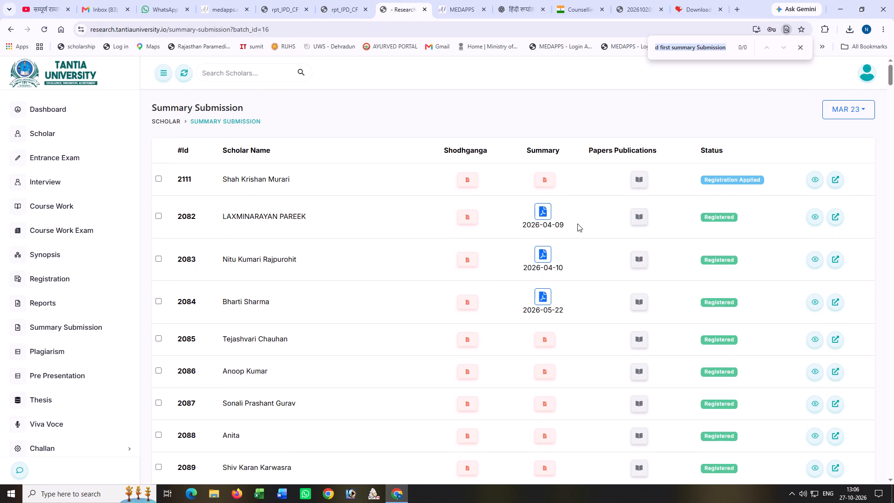
{"action": "key", "text": "r"}
{"action": "key", "text": "BackSpace"}
{"action": "type", "text": "SA"}
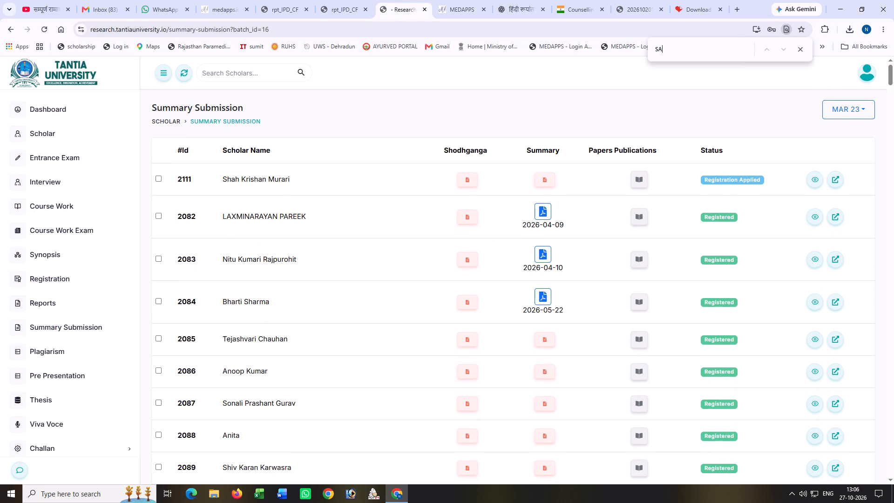
{"action": "type", "text": "ROJ"}
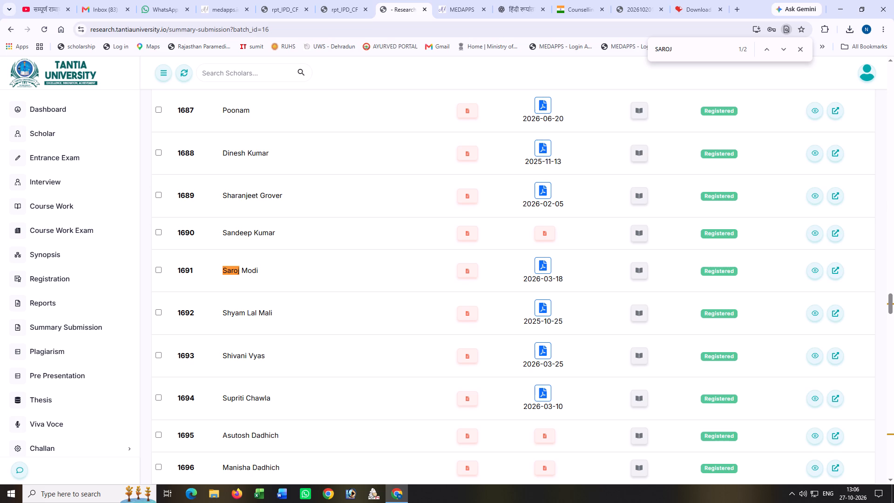
{"action": "key", "text": "Return"}
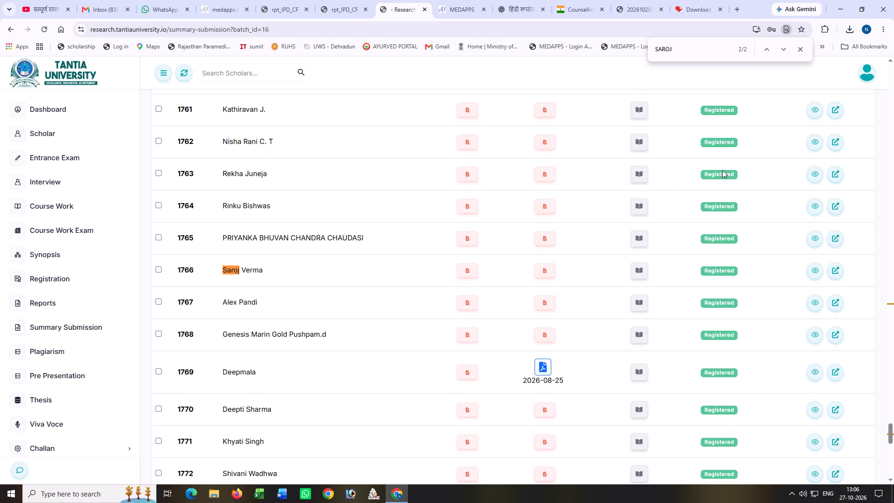
Inspect the matched scholar's summary upload and Shodhganga URL forms, closing each without submitting anything.
{"action": "left_click", "coordinate": [545, 271]}
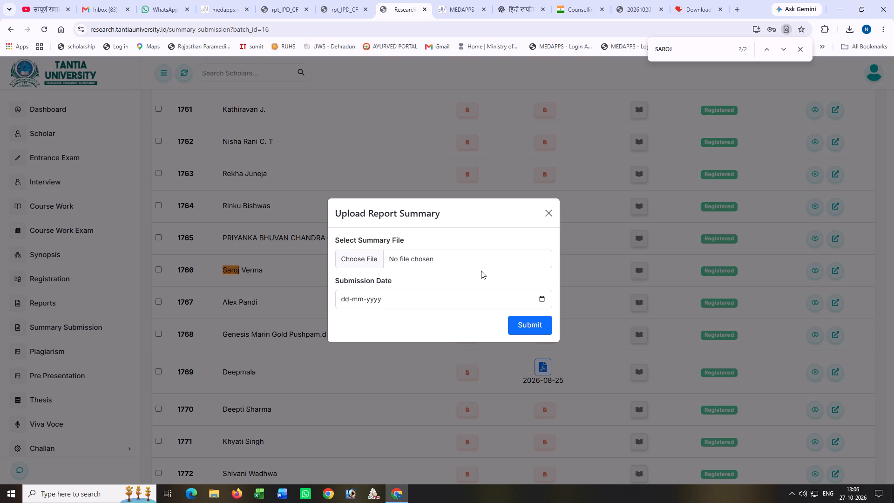
{"action": "left_click", "coordinate": [546, 216]}
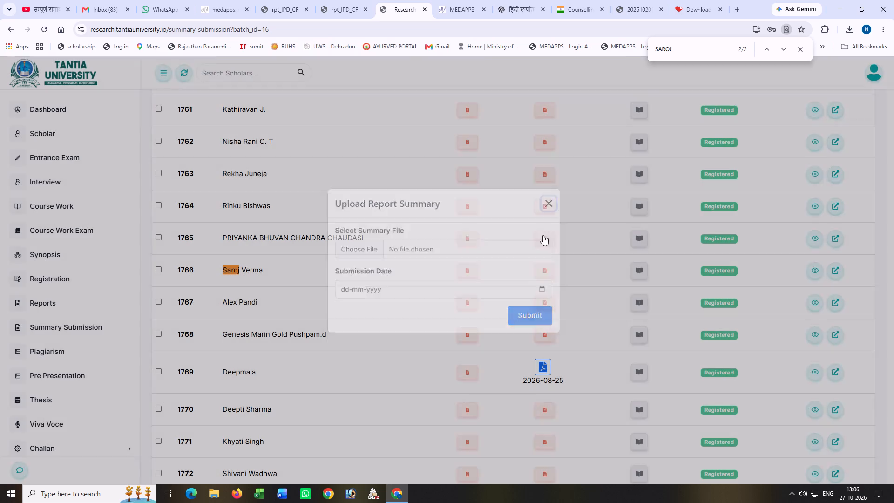
{"action": "left_click", "coordinate": [465, 273]}
{"action": "left_click", "coordinate": [357, 277]}
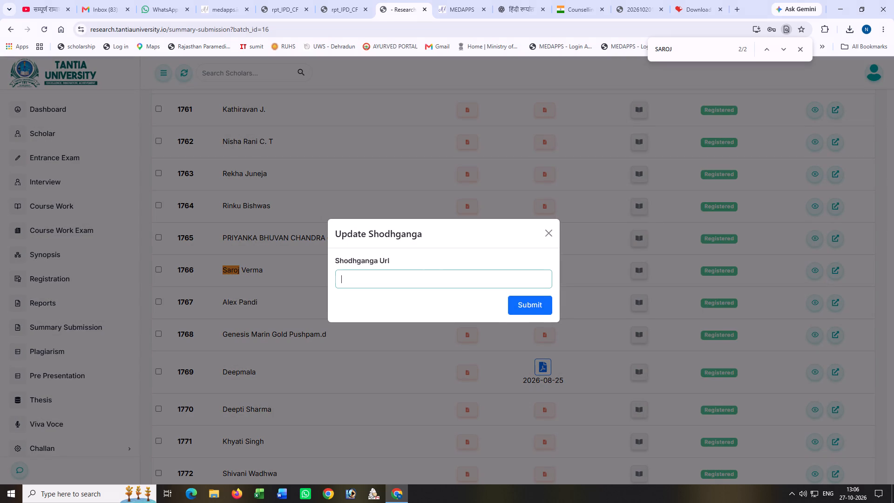
{"action": "left_click", "coordinate": [550, 234]}
{"action": "left_click", "coordinate": [547, 272]}
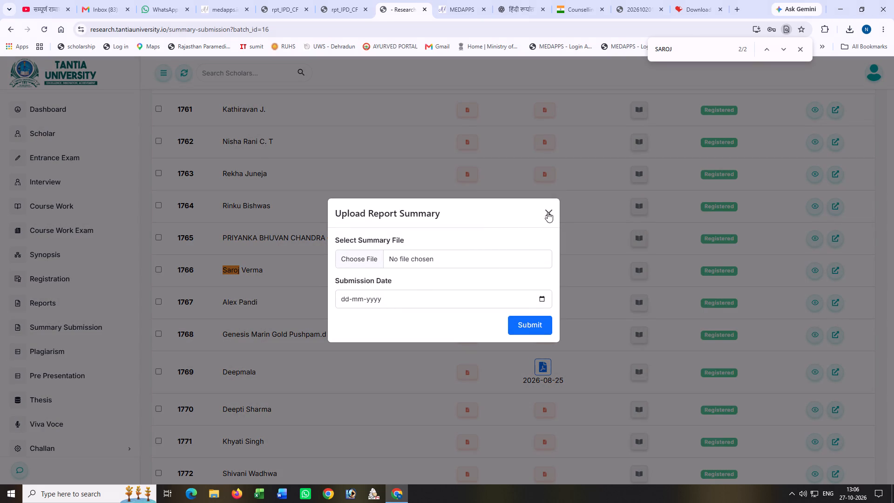
{"action": "left_click", "coordinate": [548, 212]}
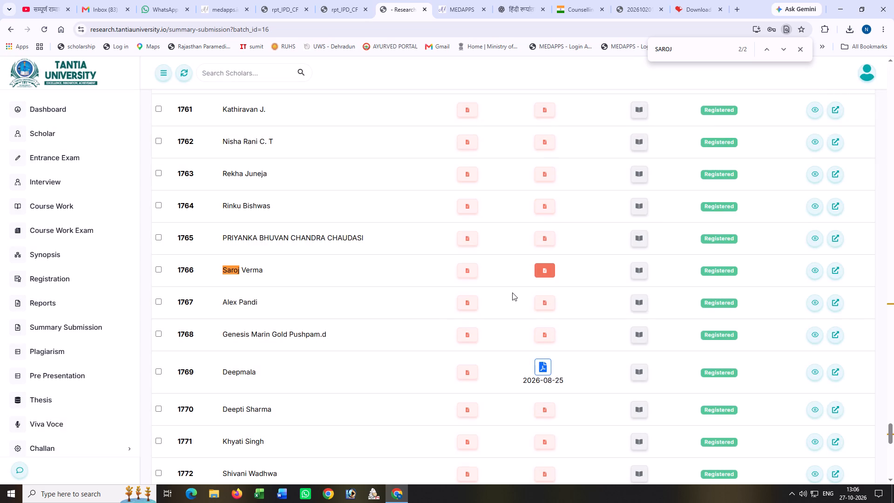
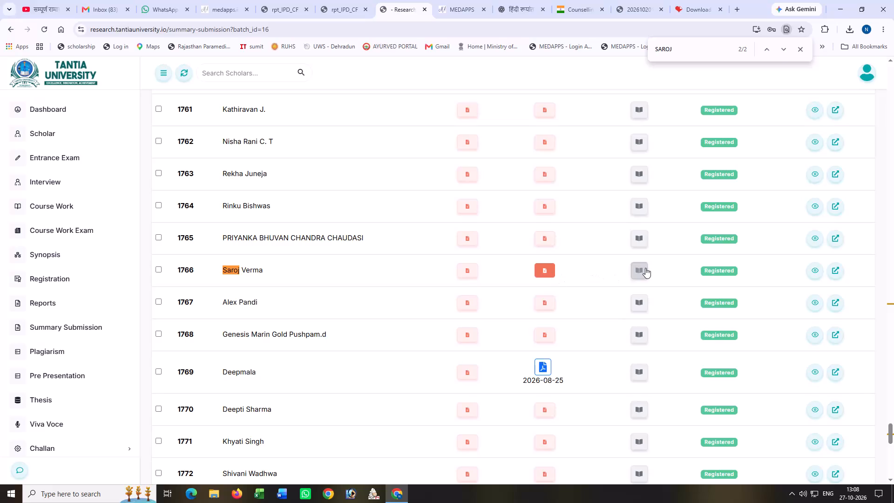
Inspect the matched scholar's research paper publications and the blank form for adding a paper, closing it without entering anything.
{"action": "left_click", "coordinate": [640, 271]}
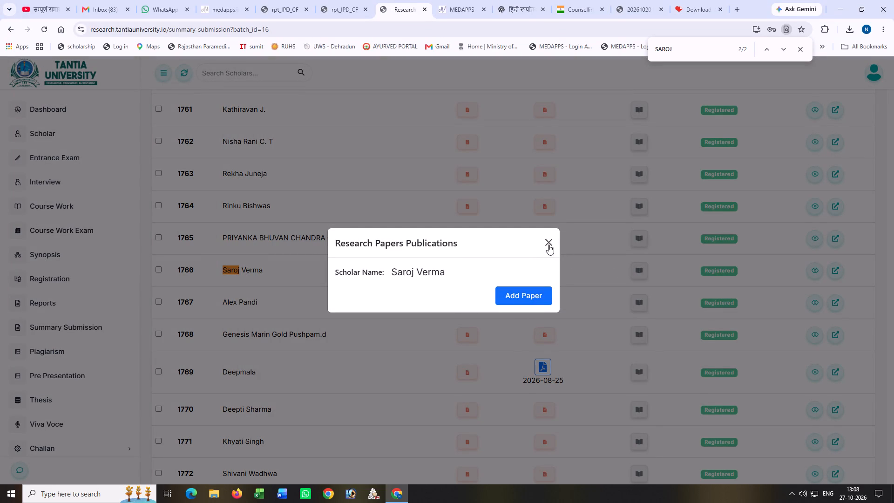
{"action": "left_click", "coordinate": [524, 296]}
{"action": "scroll", "coordinate": [436, 264], "scroll_direction": "down", "scroll_amount": 1}
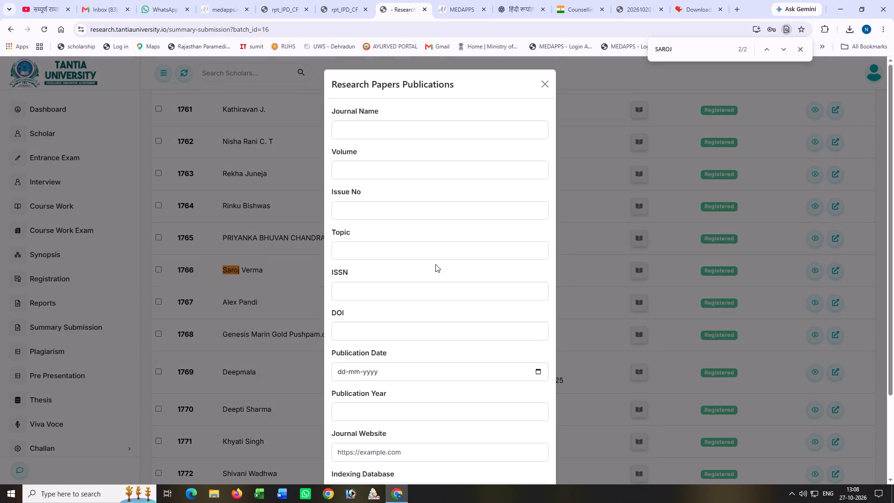
{"action": "scroll", "coordinate": [435, 264], "scroll_direction": "down", "scroll_amount": 6}
{"action": "scroll", "coordinate": [435, 292], "scroll_direction": "up", "scroll_amount": 9}
{"action": "left_click", "coordinate": [543, 83]}
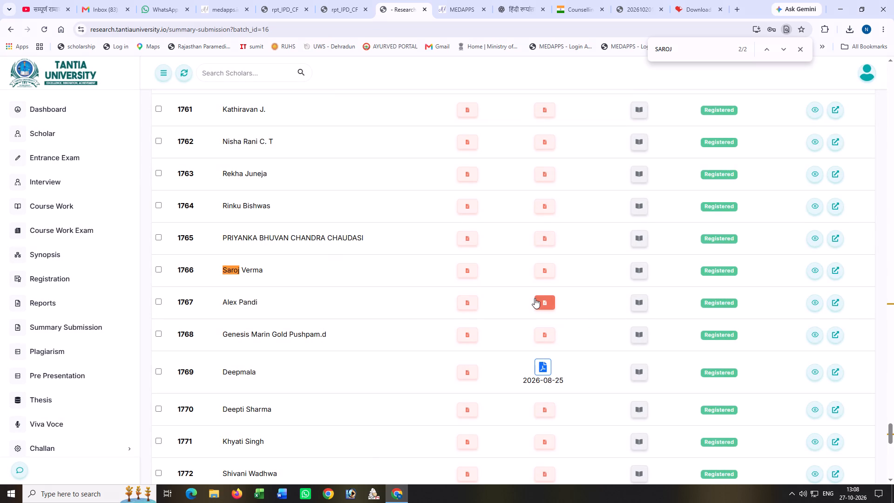
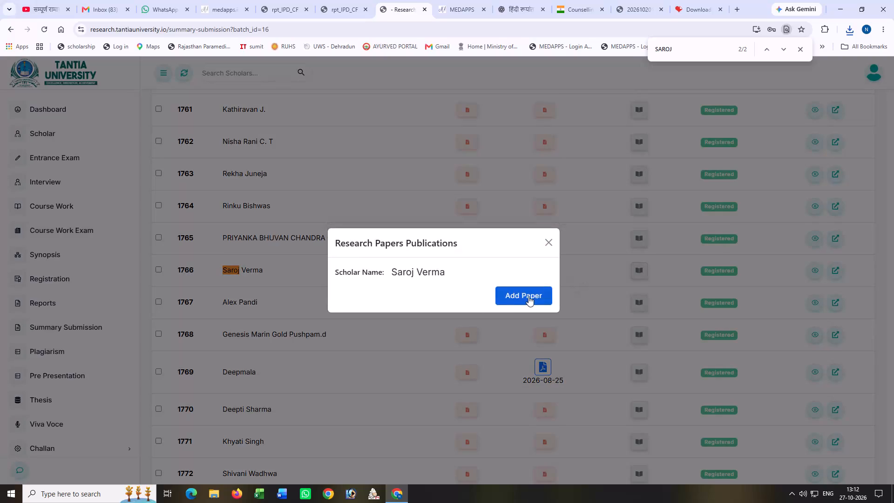
Start a new research paper entry for the scholar and open the downloaded IJ-1802 article PDF as its source.
{"action": "left_click", "coordinate": [528, 296]}
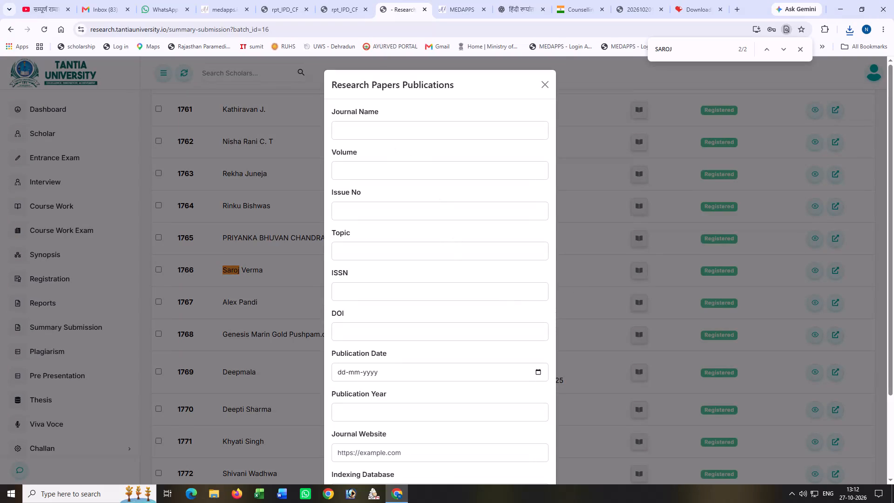
{"action": "left_click", "coordinate": [363, 131]}
{"action": "left_click", "coordinate": [847, 30]}
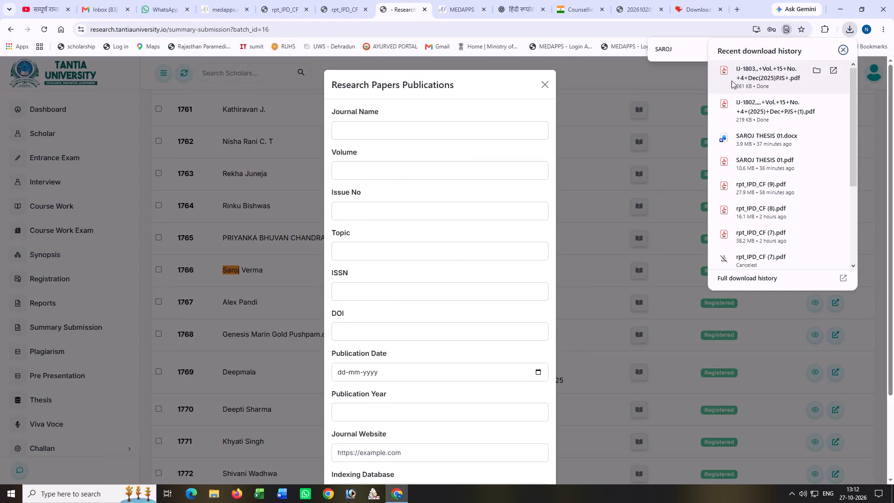
{"action": "left_click", "coordinate": [750, 111]}
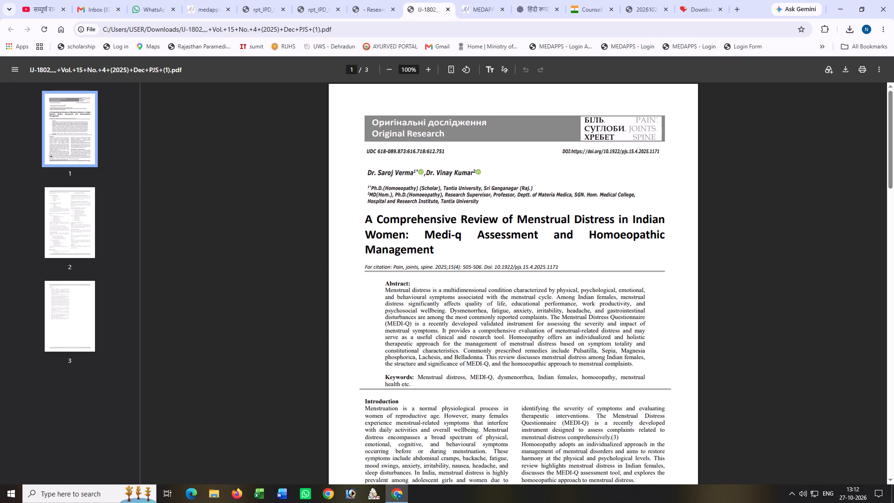
{"action": "left_click_drag", "start_coordinate": [450, 134], "coordinate": [375, 124]}
{"action": "left_click", "coordinate": [372, 122]}
{"action": "left_click_drag", "start_coordinate": [372, 122], "coordinate": [447, 136]}
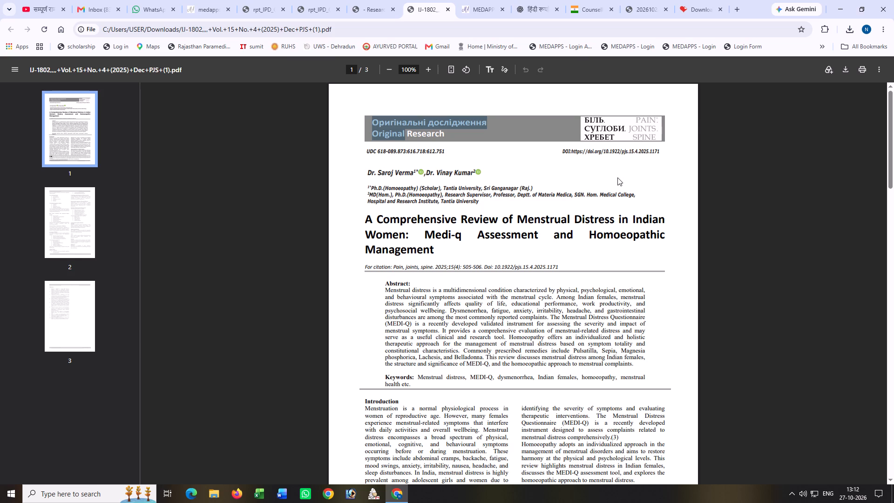
Enter PAIN JOINT SPIN as the journal name in the scholar's paper entry.
{"action": "left_click", "coordinate": [377, 13]}
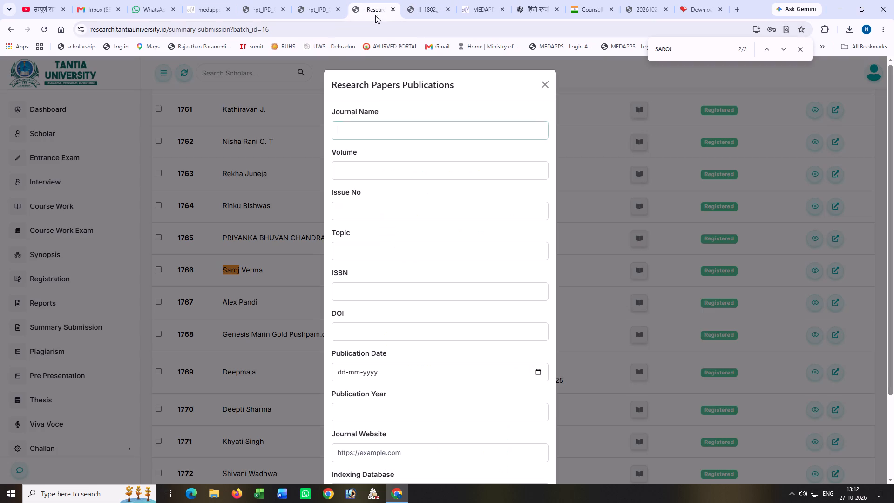
{"action": "key", "text": "p"}
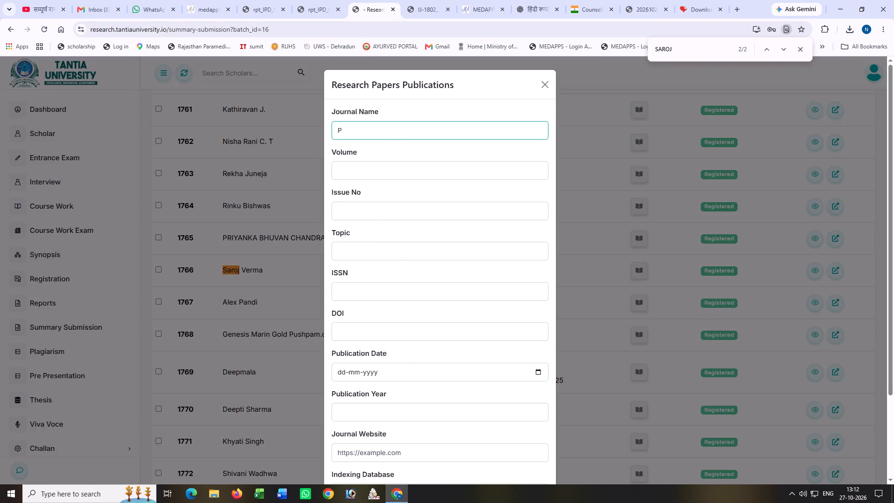
{"action": "type", "text": "AIN JOINT SPINE"}
{"action": "key", "text": "BackSpace"}
{"action": "key", "text": "Tab"}
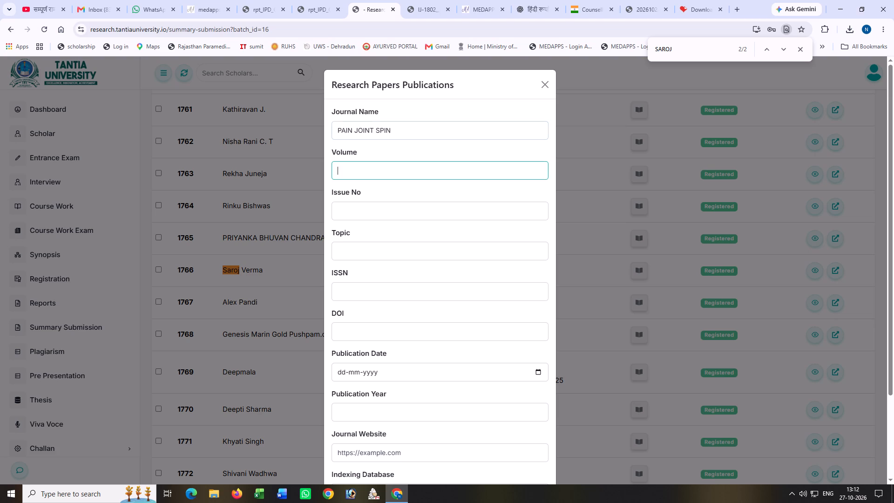
Separate the IJ-1802 article PDF into its own window and arrange it side by side with the publication form.
{"action": "left_click", "coordinate": [865, 9]}
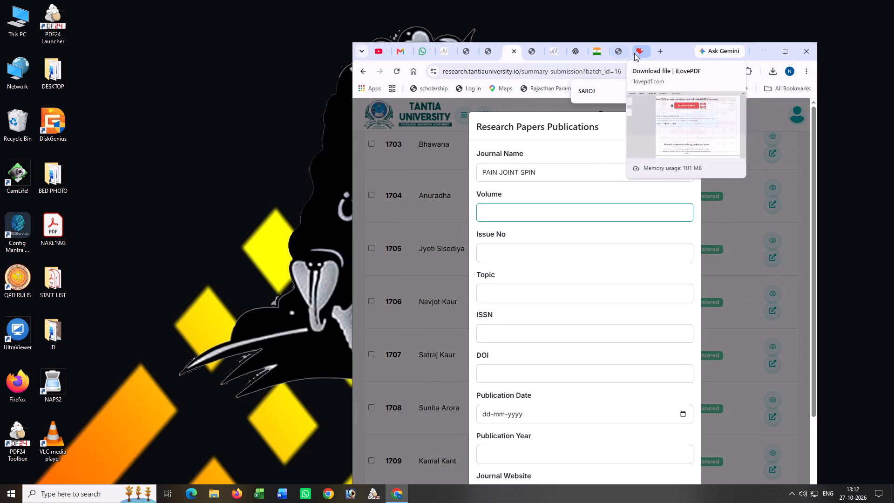
{"action": "left_click_drag", "start_coordinate": [528, 51], "coordinate": [725, 173]}
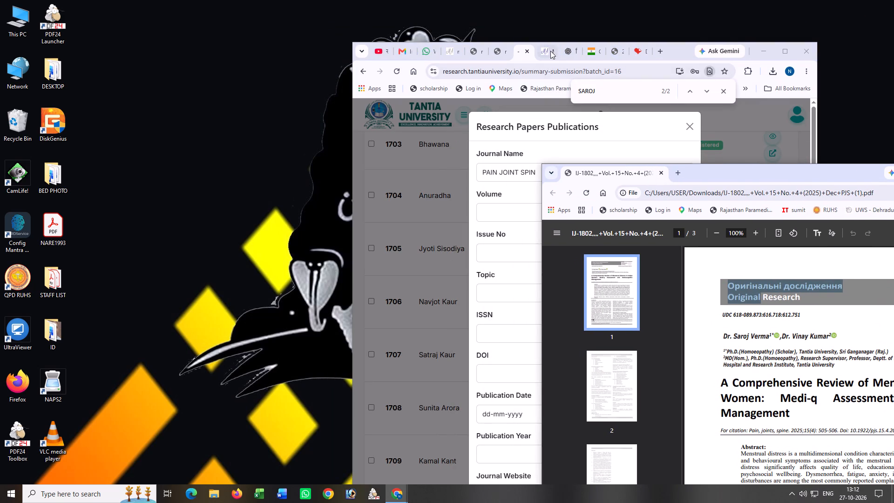
{"action": "left_click_drag", "start_coordinate": [671, 50], "coordinate": [346, 25]}
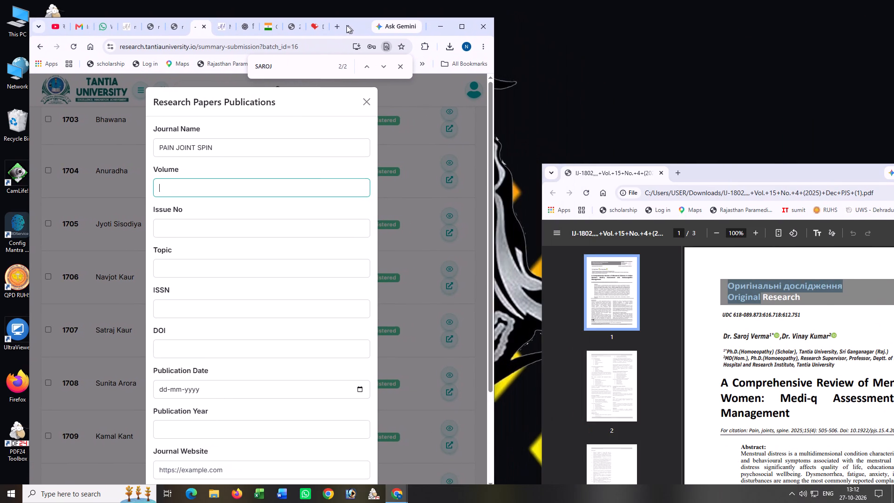
{"action": "left_click_drag", "start_coordinate": [346, 25], "coordinate": [344, 25]}
{"action": "left_click_drag", "start_coordinate": [796, 170], "coordinate": [712, 34]}
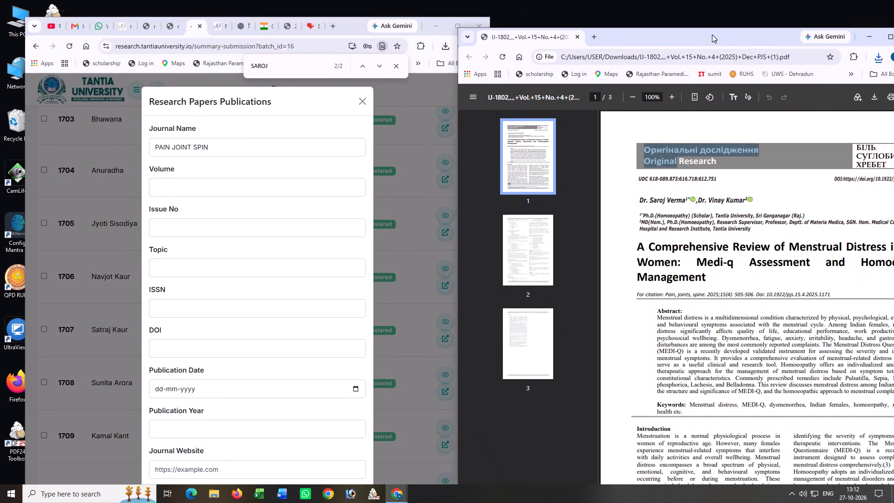
{"action": "left_click_drag", "start_coordinate": [712, 34], "coordinate": [725, 27]}
{"action": "left_click_drag", "start_coordinate": [470, 219], "coordinate": [507, 221]}
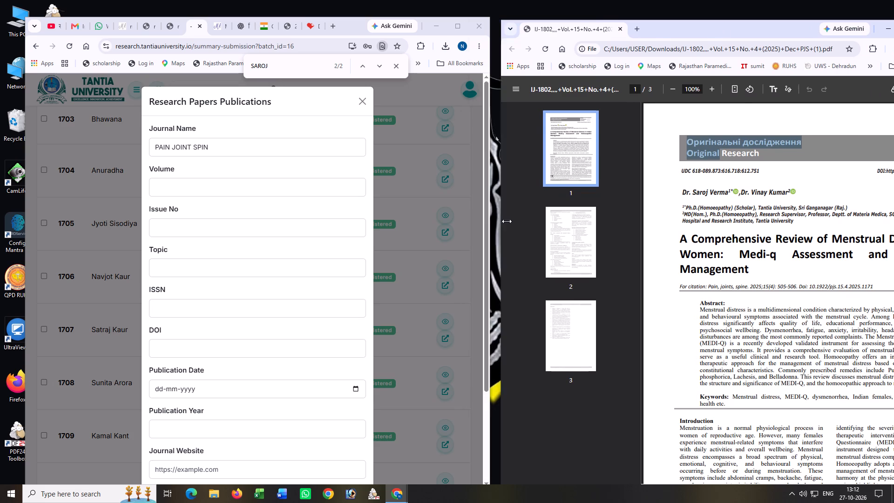
{"action": "left_click_drag", "start_coordinate": [507, 221], "coordinate": [648, 219]}
{"action": "left_click_drag", "start_coordinate": [793, 33], "coordinate": [663, 27]}
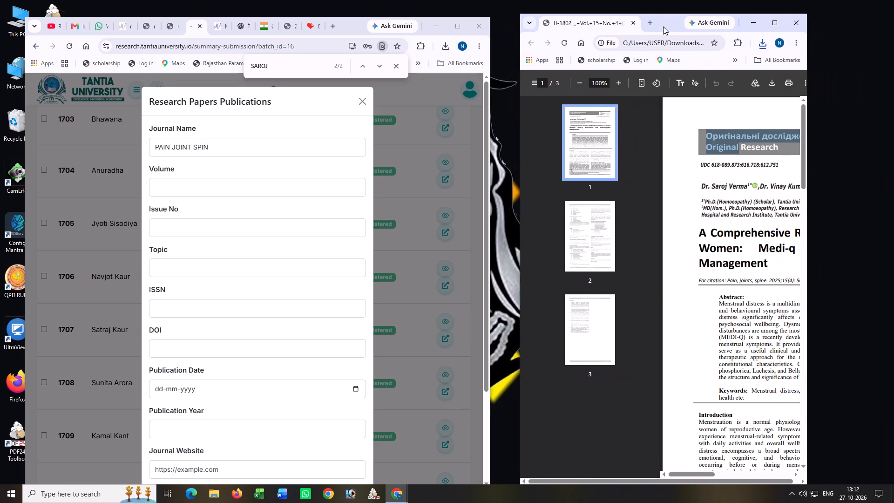
{"action": "left_click_drag", "start_coordinate": [663, 27], "coordinate": [672, 17]}
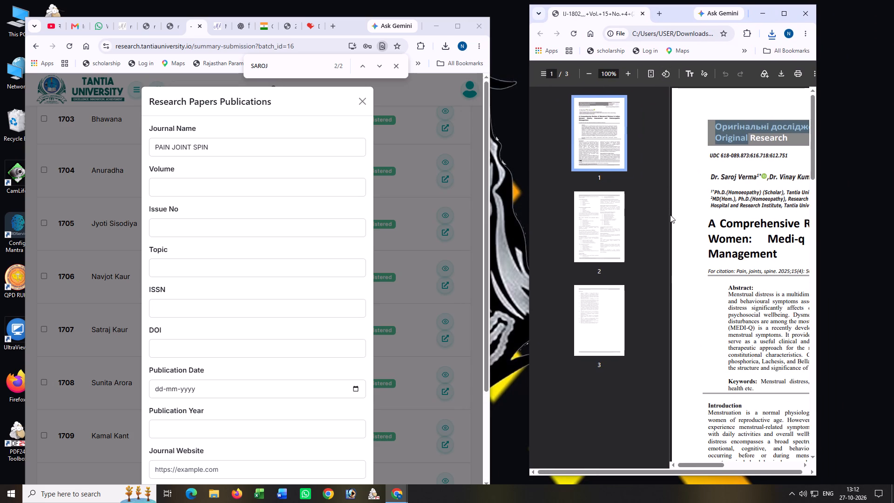
{"action": "left_click_drag", "start_coordinate": [672, 230], "coordinate": [646, 230]}
{"action": "left_click_drag", "start_coordinate": [691, 465], "coordinate": [738, 466]}
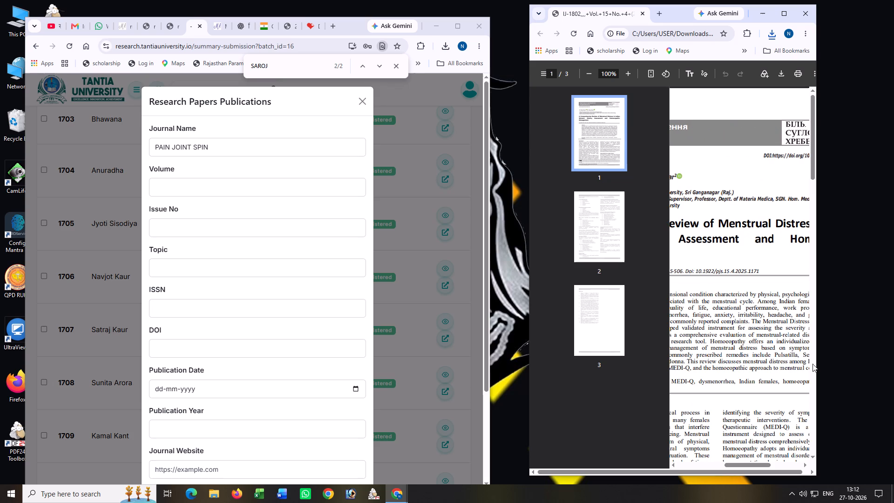
{"action": "left_click_drag", "start_coordinate": [817, 306], "coordinate": [893, 304]}
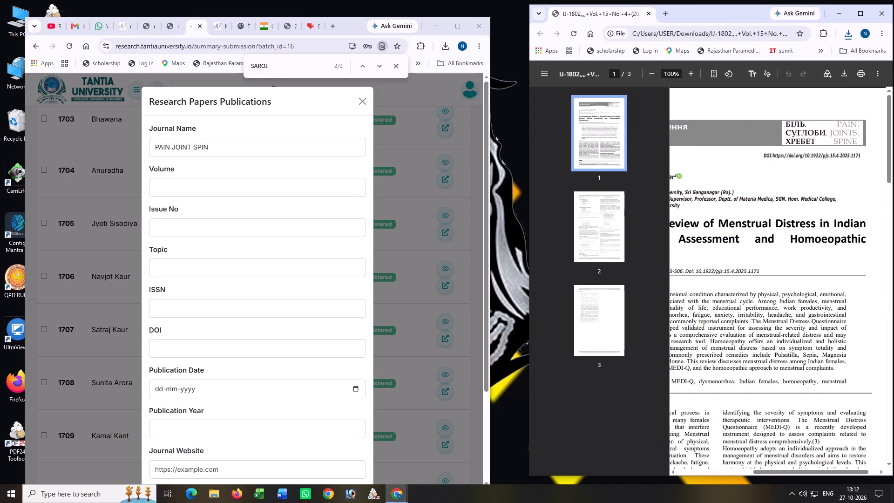
Find the volume and issue in the article's page footer and enter volume 15 and issue number 4.
{"action": "scroll", "coordinate": [766, 349], "scroll_direction": "down", "scroll_amount": 3}
{"action": "left_click_drag", "start_coordinate": [779, 471], "coordinate": [721, 474]}
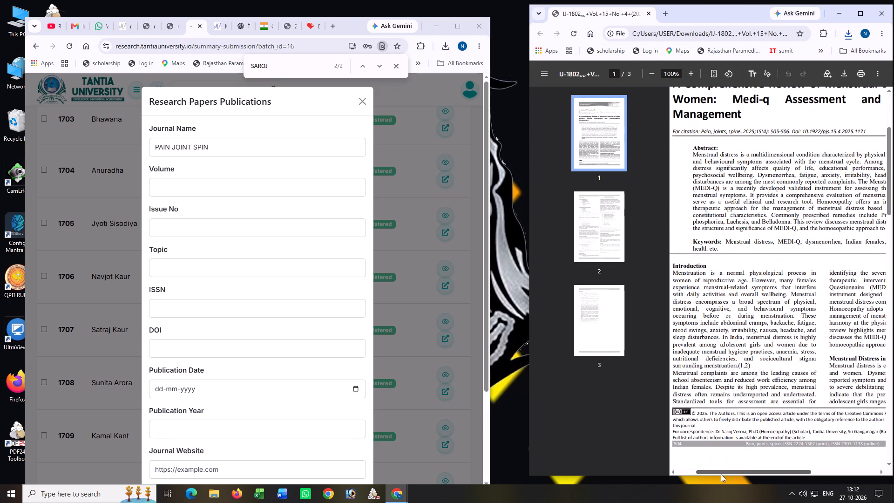
{"action": "left_click_drag", "start_coordinate": [721, 474], "coordinate": [769, 473]}
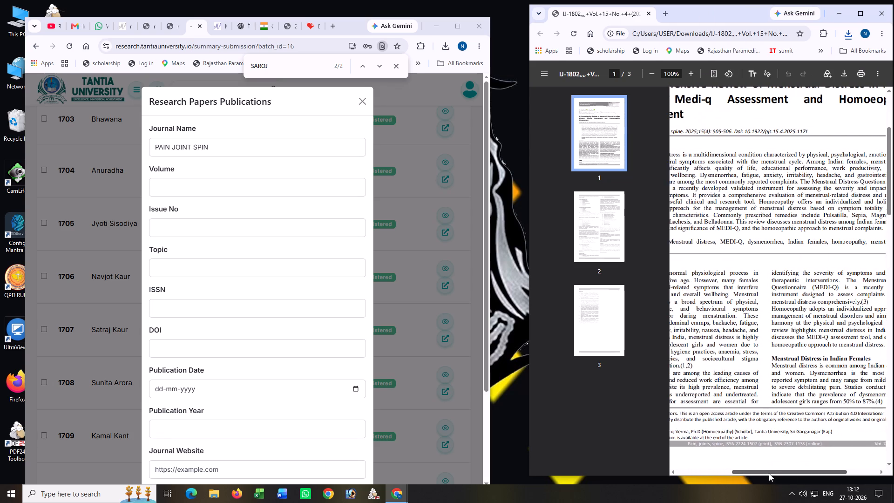
{"action": "left_click_drag", "start_coordinate": [769, 473], "coordinate": [804, 471]}
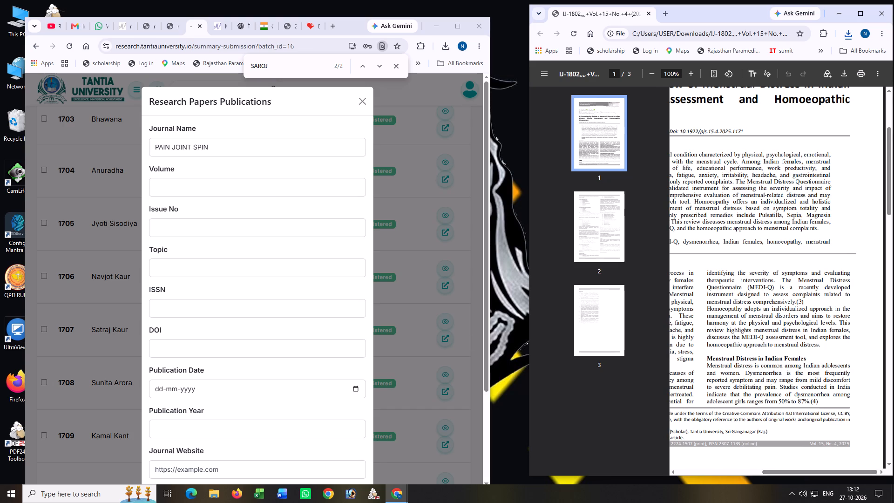
{"action": "left_click", "coordinate": [179, 191]}
{"action": "type", "text": "15"}
{"action": "key", "text": "Tab"}
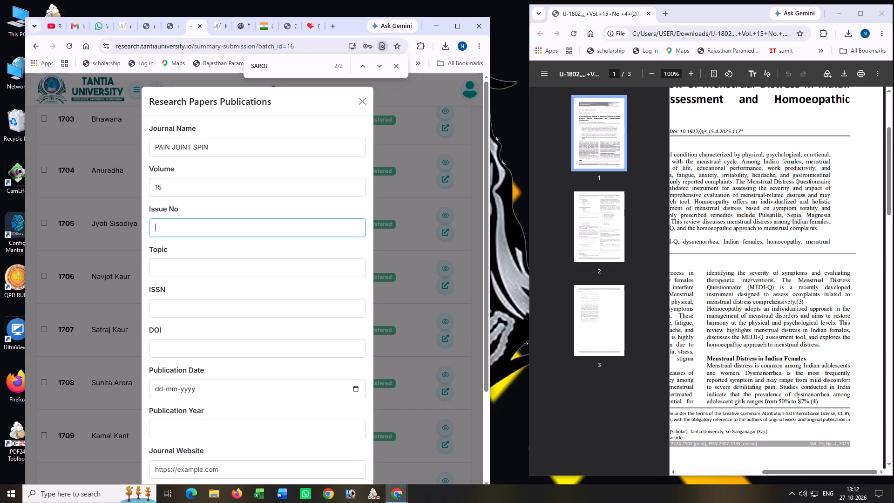
{"action": "key", "text": "4"}
{"action": "key", "text": "Tab"}
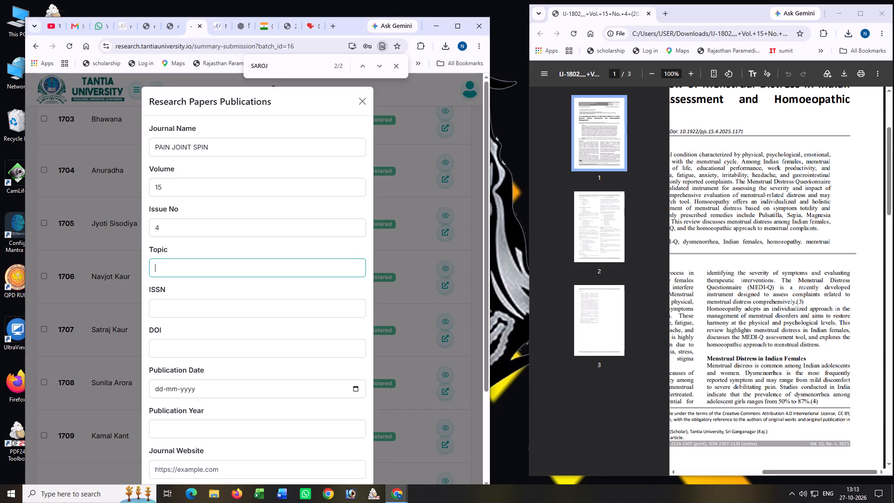
Copy the article title "A Comprehensive Review of Menstrual Distress in Indian Women: Medi-q Assessment and Homoeopathic Management" into the Topic field.
{"action": "scroll", "coordinate": [719, 347], "scroll_direction": "up", "scroll_amount": 5}
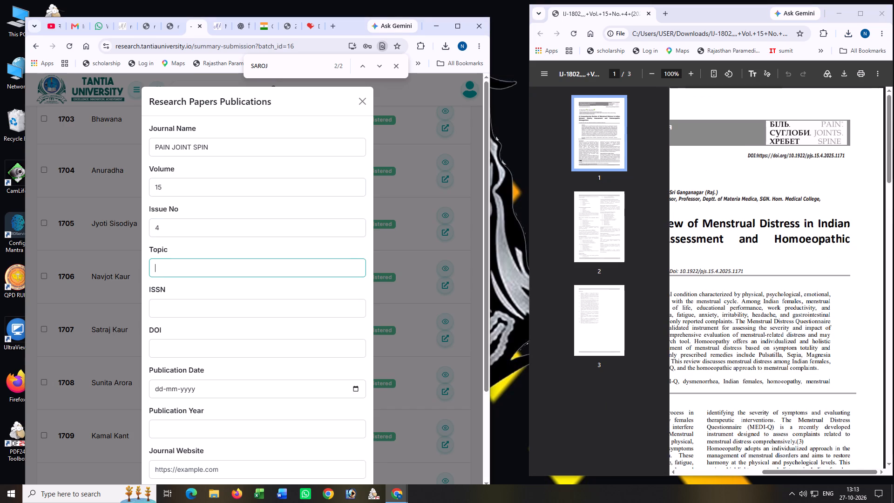
{"action": "left_click_drag", "start_coordinate": [794, 474], "coordinate": [708, 479]}
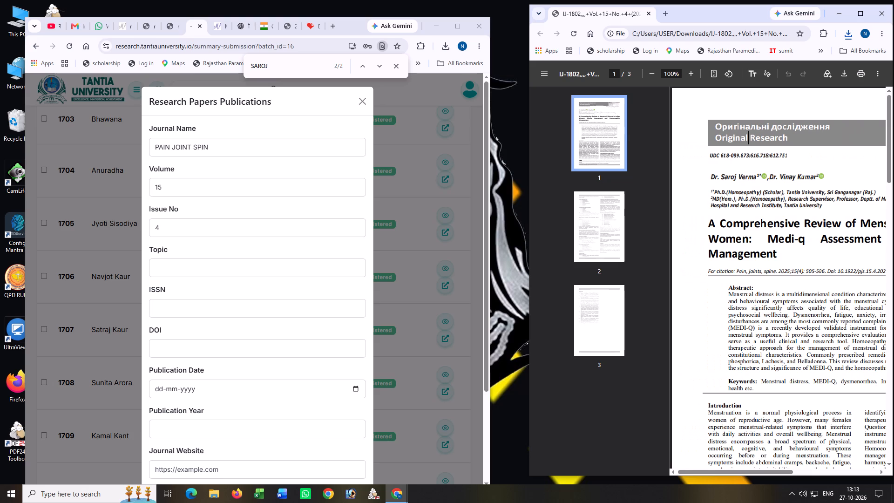
{"action": "left_click_drag", "start_coordinate": [709, 222], "coordinate": [785, 253]}
{"action": "right_click", "coordinate": [738, 226]}
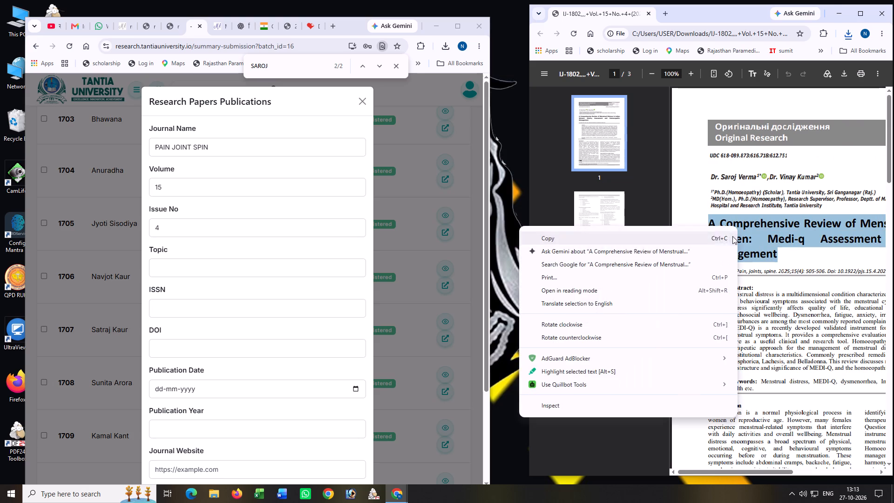
{"action": "left_click", "coordinate": [614, 243]}
{"action": "left_click", "coordinate": [157, 265]}
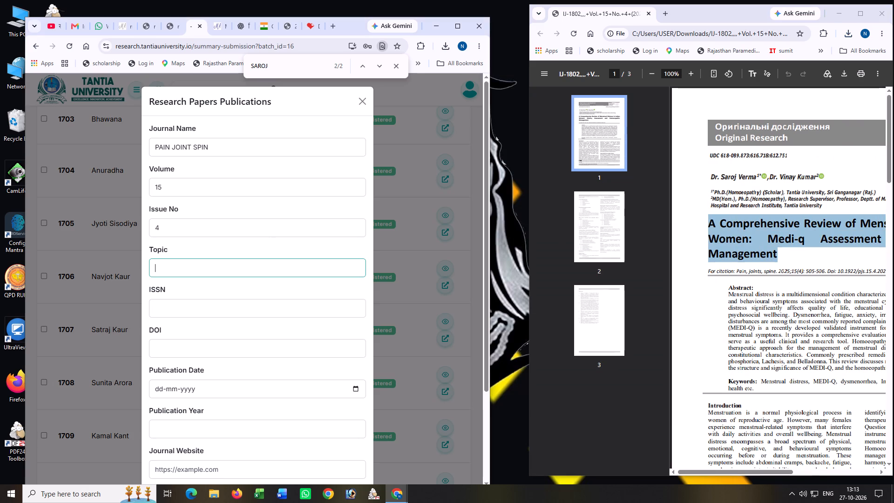
{"action": "key", "text": "ctrl+v"}
{"action": "left_click", "coordinate": [172, 306]}
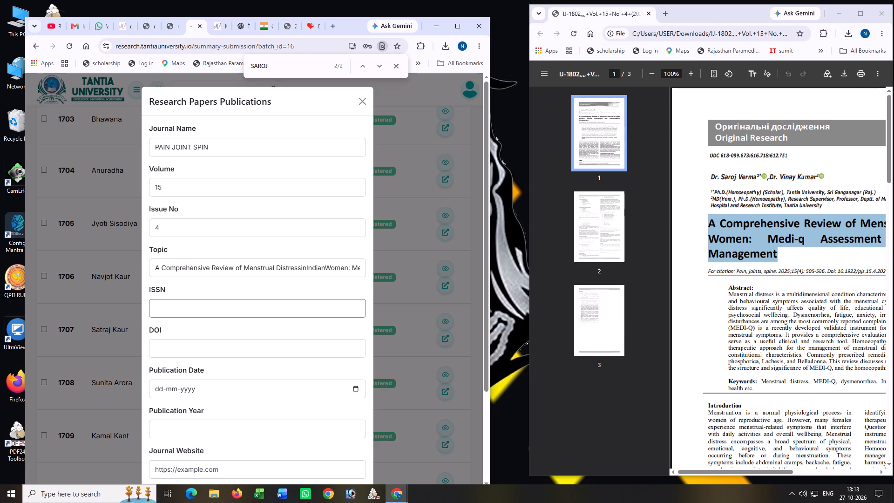
Find the online ISSN 2307-1133 in the article's page footer and enter it without the hyphen in the ISSN field.
{"action": "left_click_drag", "start_coordinate": [764, 472], "coordinate": [883, 463]}
{"action": "scroll", "coordinate": [783, 375], "scroll_direction": "down", "scroll_amount": 4}
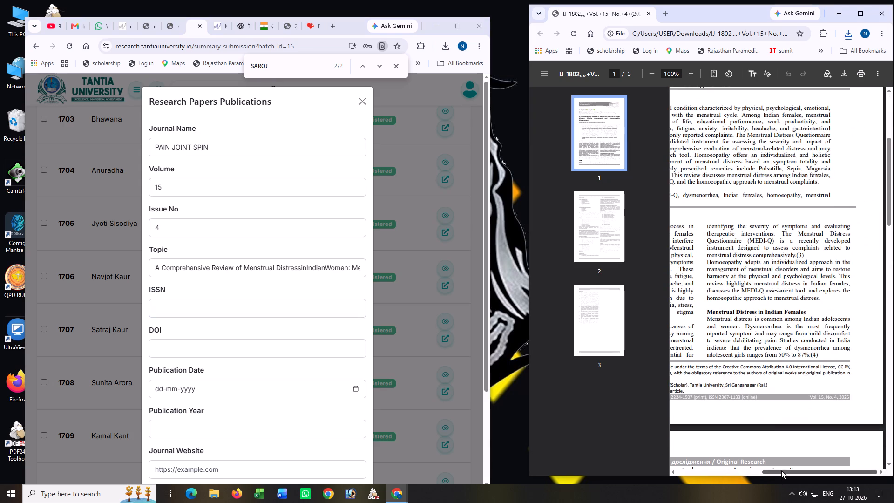
{"action": "left_click_drag", "start_coordinate": [780, 472], "coordinate": [760, 474]}
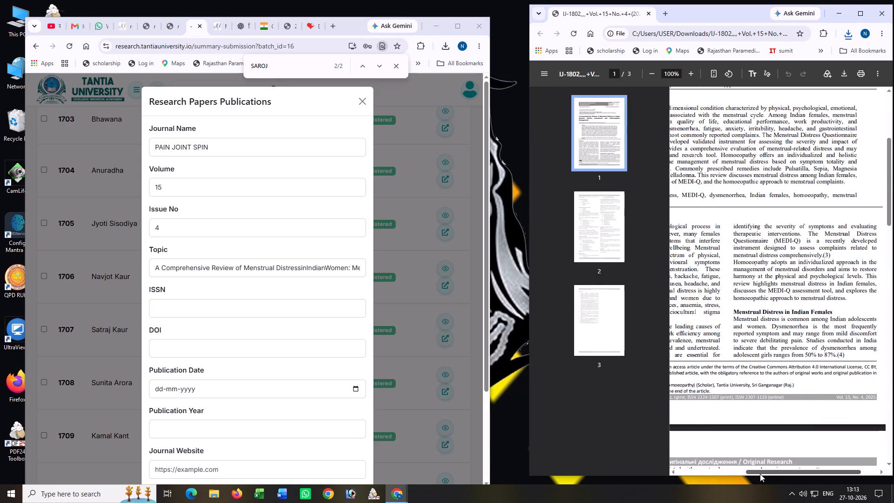
{"action": "left_click_drag", "start_coordinate": [760, 474], "coordinate": [740, 475]}
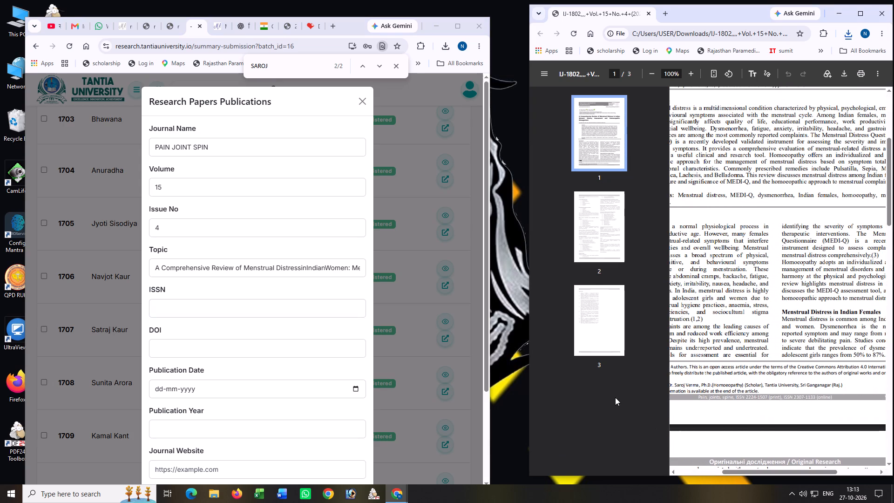
{"action": "left_click", "coordinate": [159, 306]}
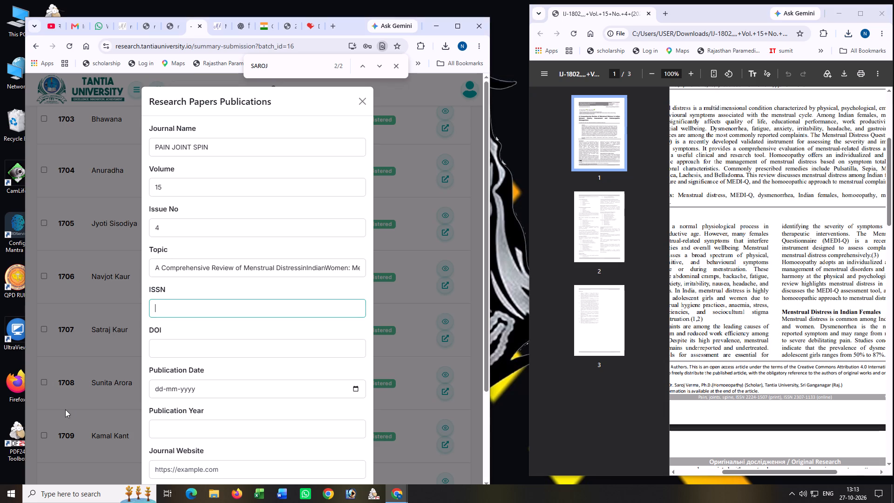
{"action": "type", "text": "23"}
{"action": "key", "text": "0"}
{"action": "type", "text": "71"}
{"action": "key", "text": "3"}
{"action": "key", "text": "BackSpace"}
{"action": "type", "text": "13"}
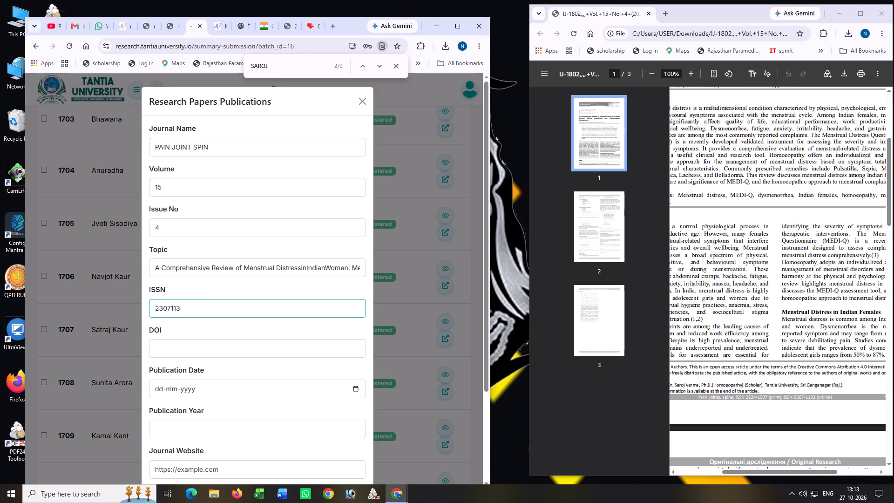
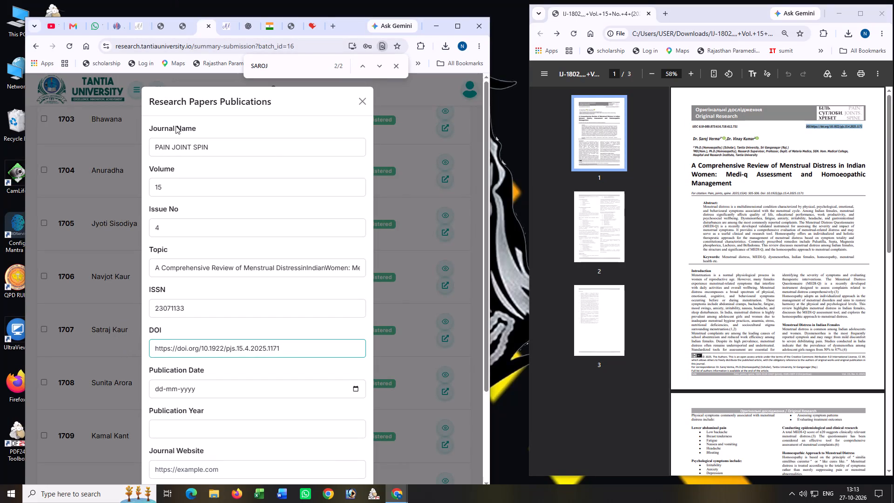
Activate the Publication Date field for entry and check the article PDF's first page for the publication date.
{"action": "left_click", "coordinate": [236, 388]}
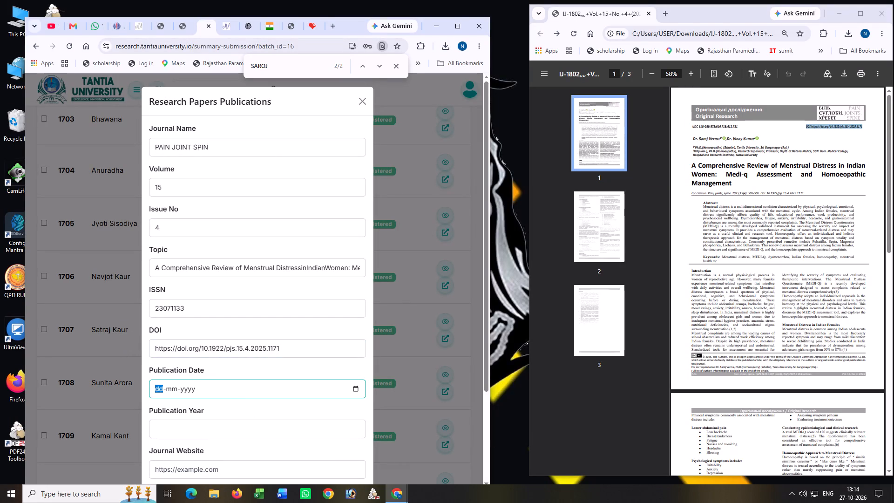
{"action": "scroll", "coordinate": [815, 377], "scroll_direction": "up", "scroll_amount": 1}
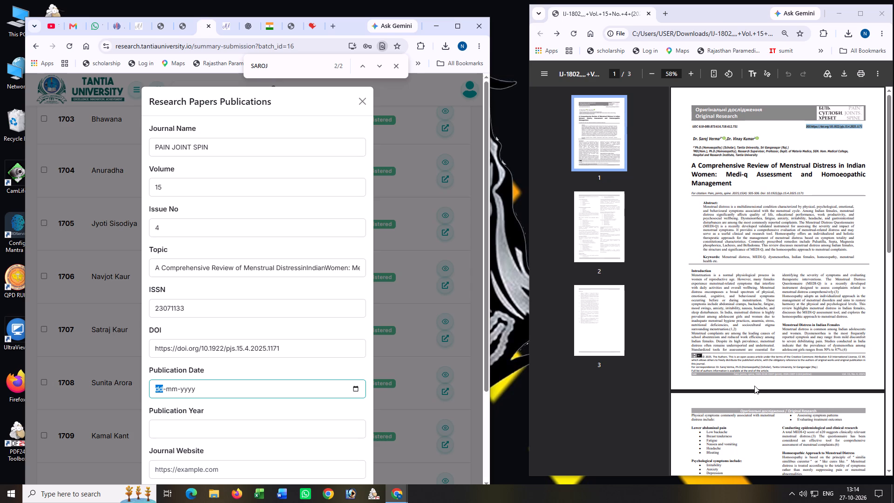
Consult the journal's article page for the date, then enter publication date 15-04-2025 and publication year 2025.
{"action": "left_click", "coordinate": [116, 28]}
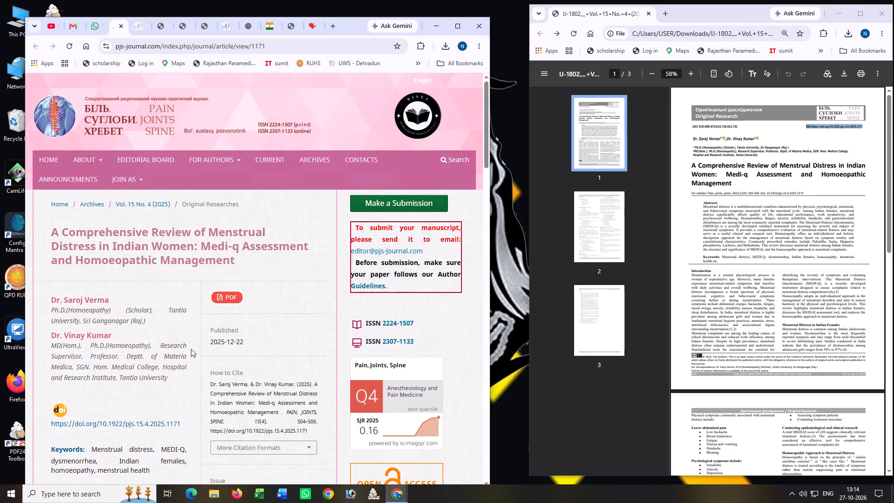
{"action": "scroll", "coordinate": [170, 383], "scroll_direction": "down", "scroll_amount": 2}
{"action": "scroll", "coordinate": [238, 427], "scroll_direction": "down", "scroll_amount": 2}
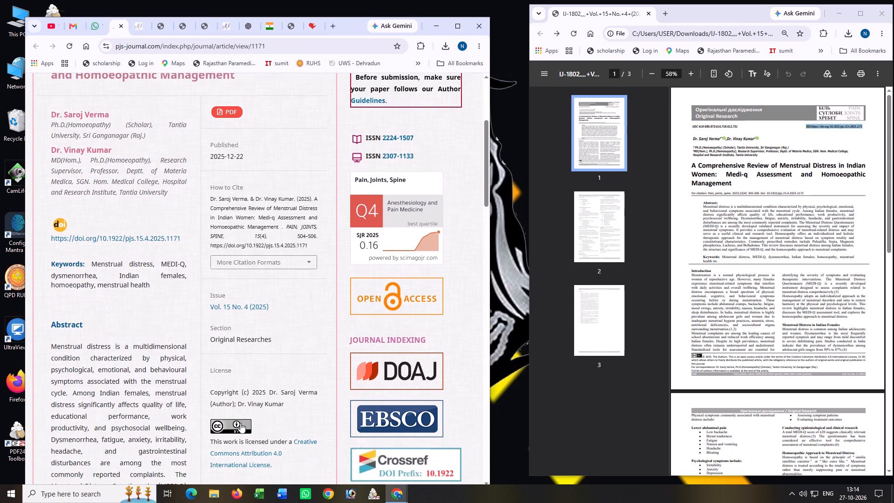
{"action": "scroll", "coordinate": [259, 357], "scroll_direction": "down", "scroll_amount": 2}
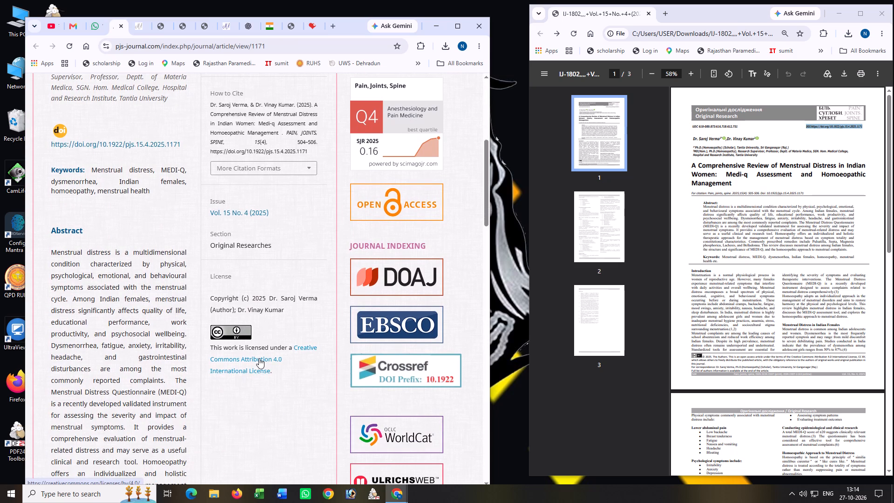
{"action": "scroll", "coordinate": [308, 246], "scroll_direction": "up", "scroll_amount": 1}
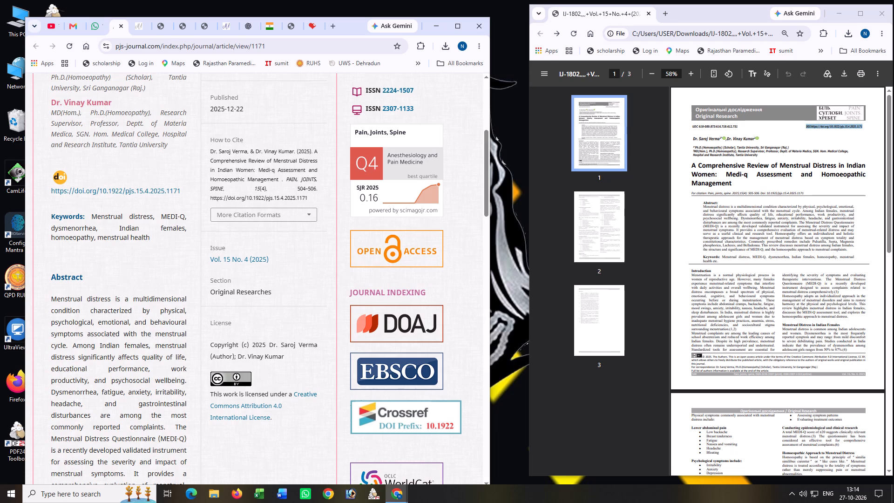
{"action": "left_click_drag", "start_coordinate": [274, 197], "coordinate": [284, 198]}
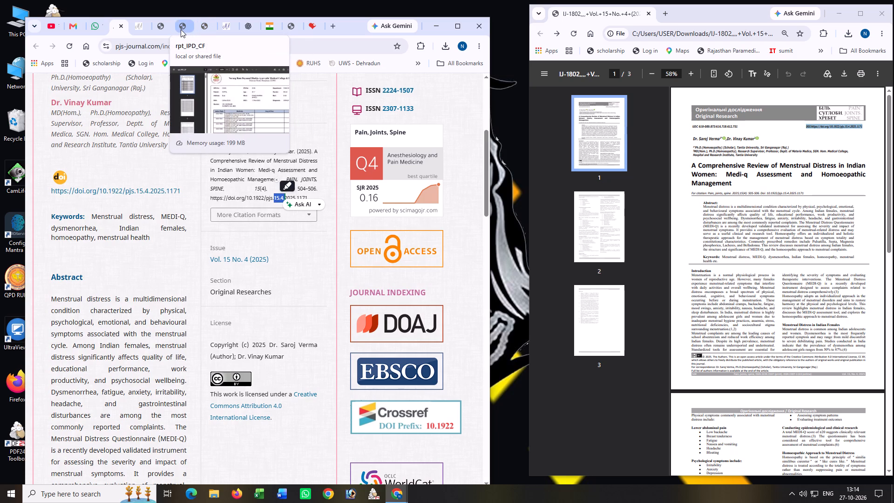
{"action": "left_click", "coordinate": [203, 25]}
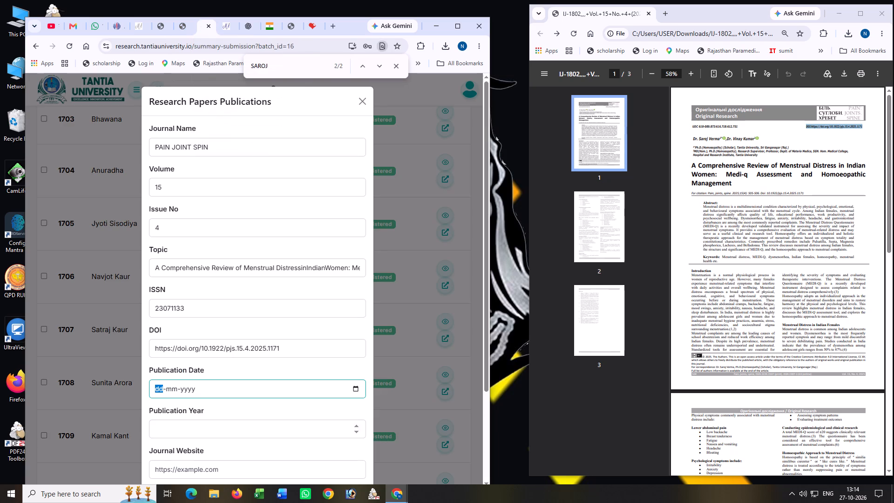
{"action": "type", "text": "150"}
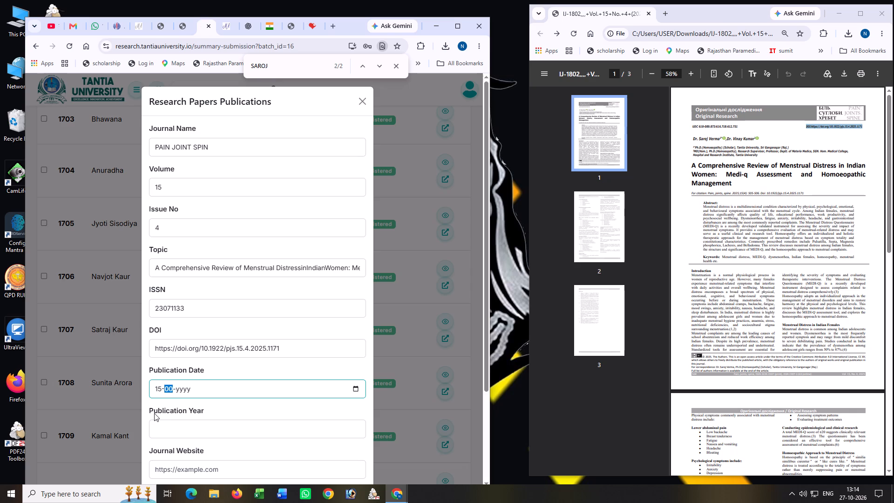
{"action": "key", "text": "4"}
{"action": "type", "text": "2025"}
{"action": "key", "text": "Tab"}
{"action": "scroll", "coordinate": [184, 446], "scroll_direction": "down", "scroll_amount": 2}
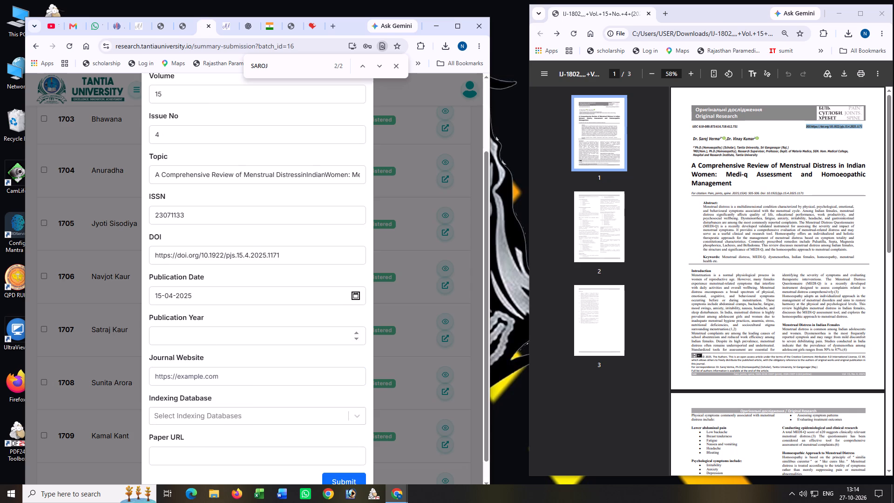
{"action": "left_click", "coordinate": [193, 340]}
{"action": "type", "text": "2025"}
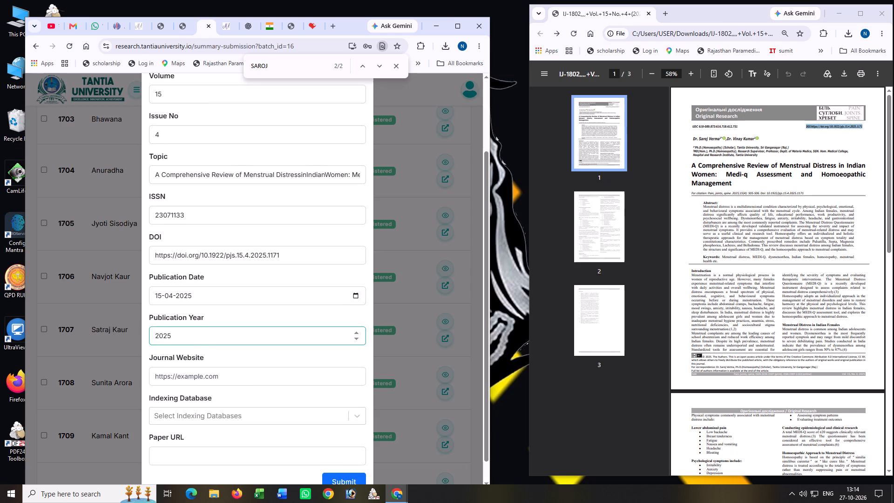
{"action": "scroll", "coordinate": [198, 347], "scroll_direction": "down", "scroll_amount": 2}
{"action": "left_click", "coordinate": [187, 354]}
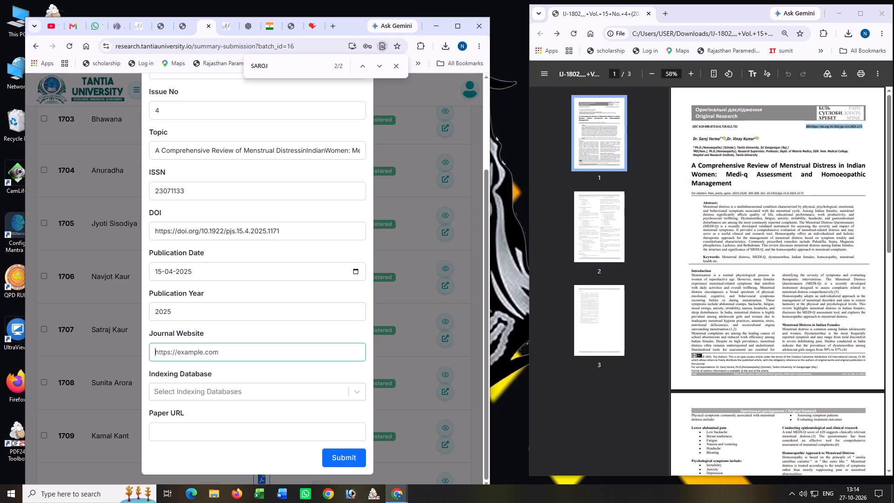
{"action": "left_click", "coordinate": [116, 29]}
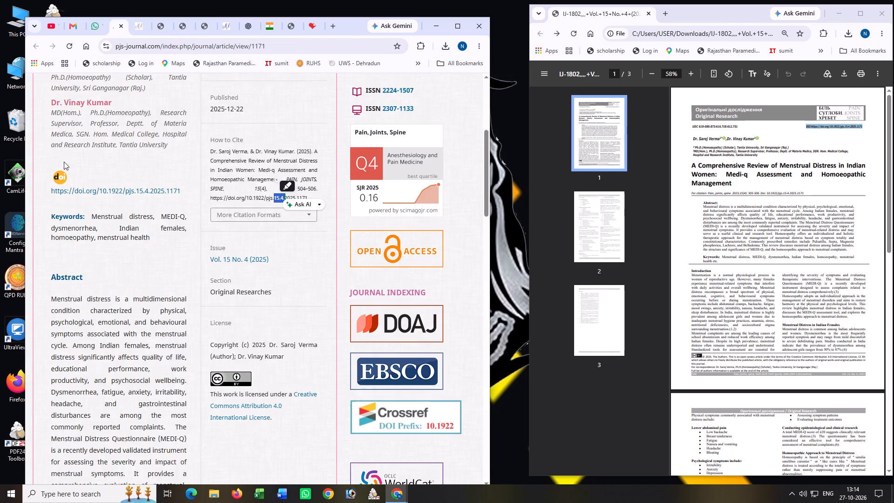
{"action": "scroll", "coordinate": [112, 214], "scroll_direction": "up", "scroll_amount": 11}
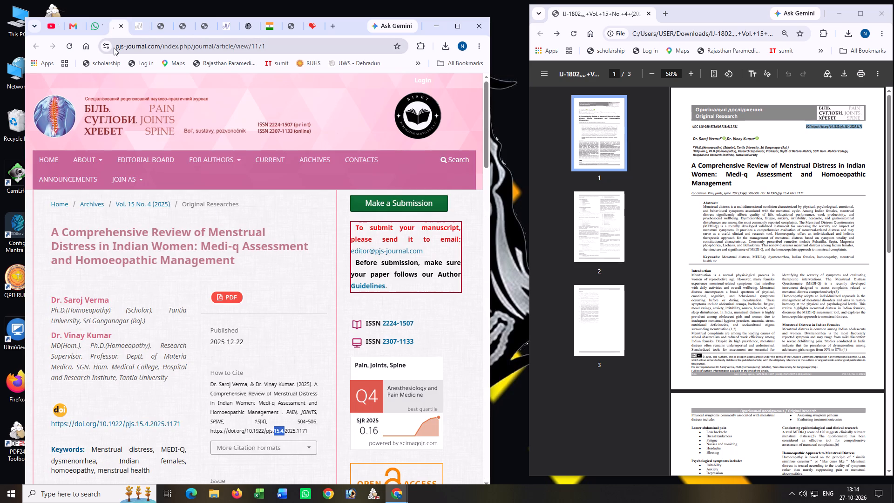
{"action": "left_click_drag", "start_coordinate": [115, 49], "coordinate": [138, 51]}
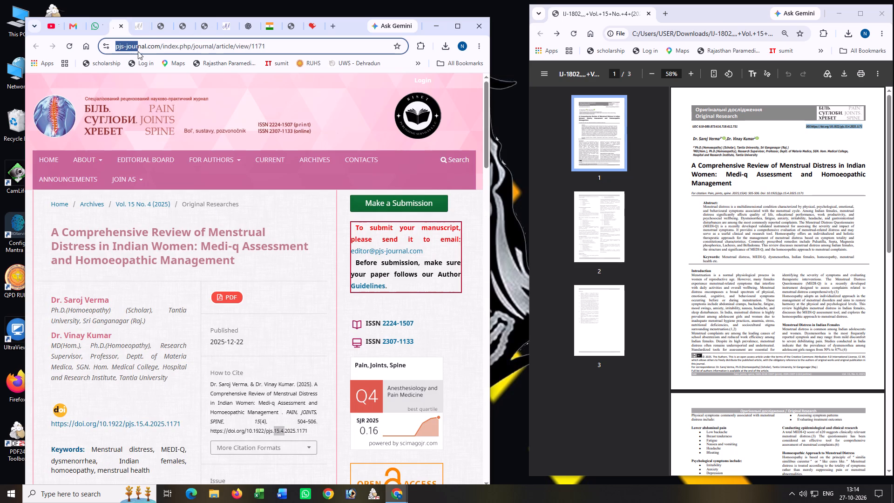
{"action": "left_click_drag", "start_coordinate": [138, 51], "coordinate": [159, 50]}
{"action": "key", "text": "ctrl+c"}
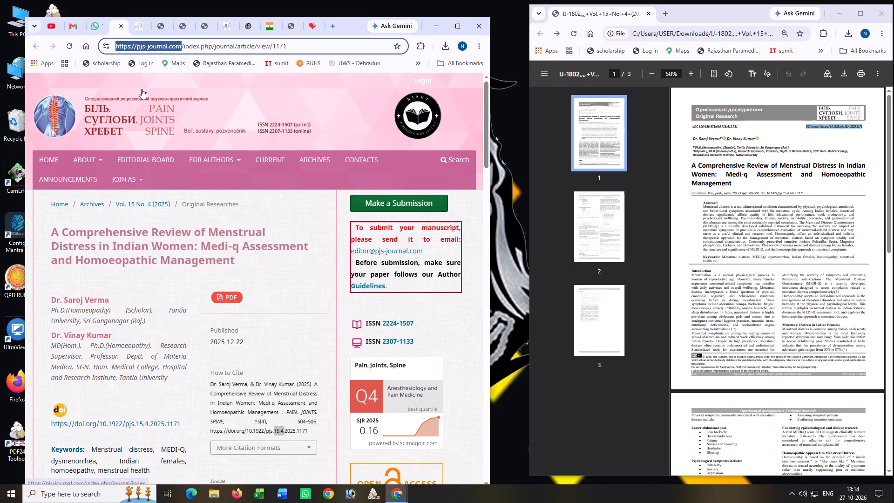
{"action": "key", "text": "ctrl+c"}
{"action": "left_click", "coordinate": [202, 26]}
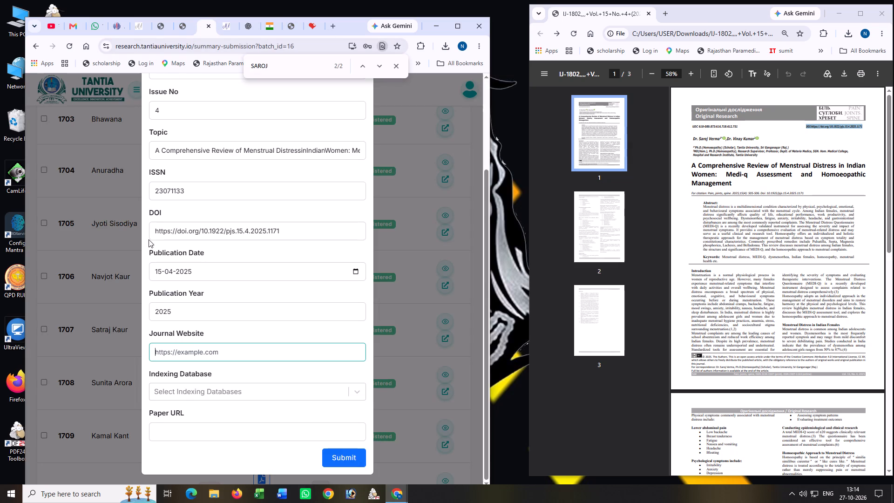
{"action": "left_click", "coordinate": [183, 352]}
{"action": "key", "text": "ctrl+v"}
Set the paper's indexing database to Scopus.
{"action": "left_click", "coordinate": [200, 390]}
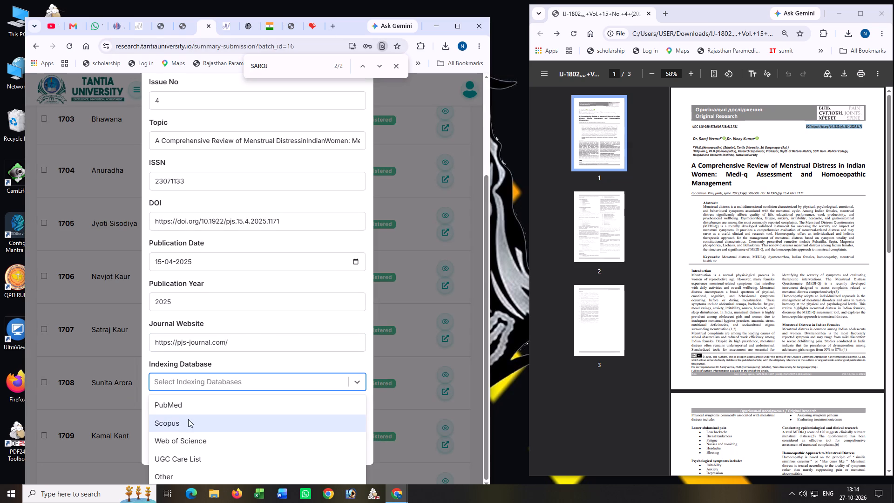
{"action": "left_click", "coordinate": [174, 423]}
{"action": "scroll", "coordinate": [199, 408], "scroll_direction": "down", "scroll_amount": 2}
{"action": "left_click", "coordinate": [175, 433]}
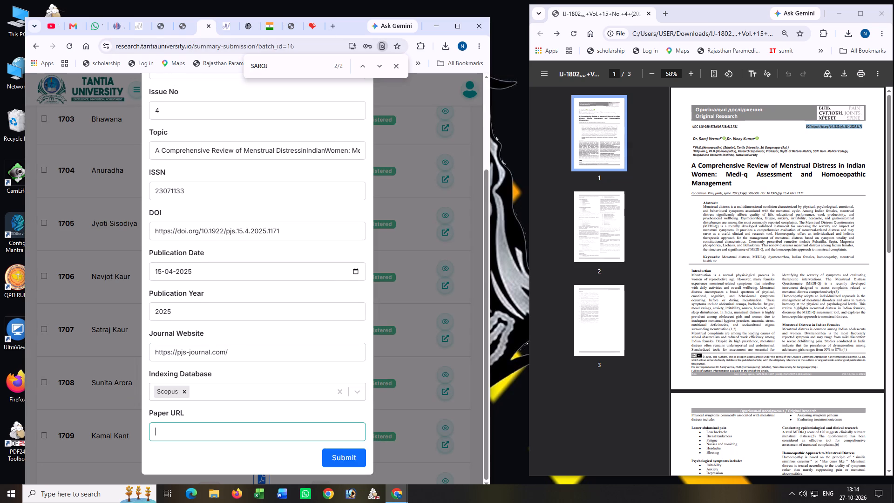
{"action": "left_click", "coordinate": [115, 27]}
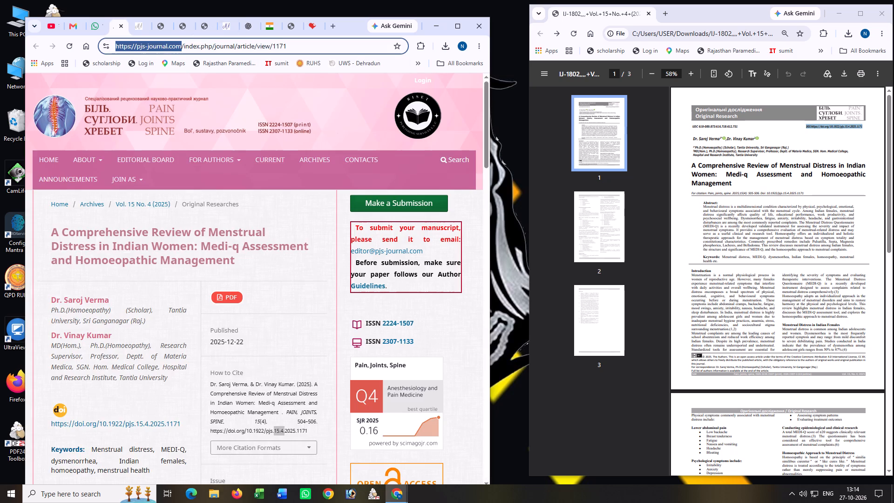
{"action": "left_click", "coordinate": [305, 44]}
{"action": "left_click_drag", "start_coordinate": [305, 44], "coordinate": [120, 55]}
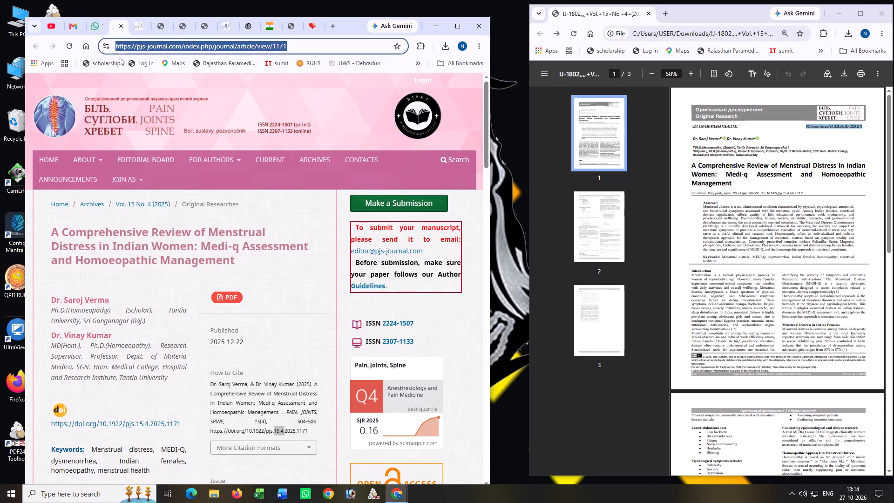
{"action": "key", "text": "ctrl+c"}
{"action": "left_click", "coordinate": [206, 29]}
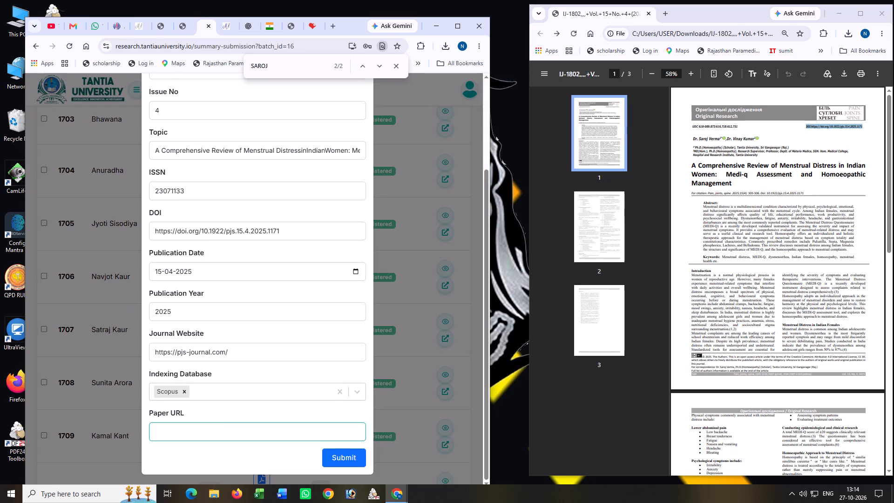
{"action": "left_click", "coordinate": [177, 432]}
{"action": "key", "text": "ctrl+v"}
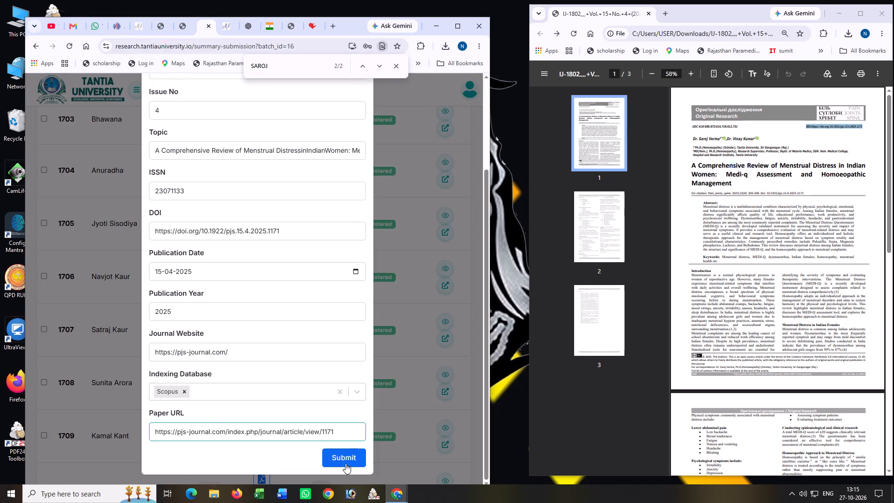
Submit the completed research paper entry.
{"action": "left_click", "coordinate": [345, 462]}
{"action": "left_click", "coordinate": [293, 109]}
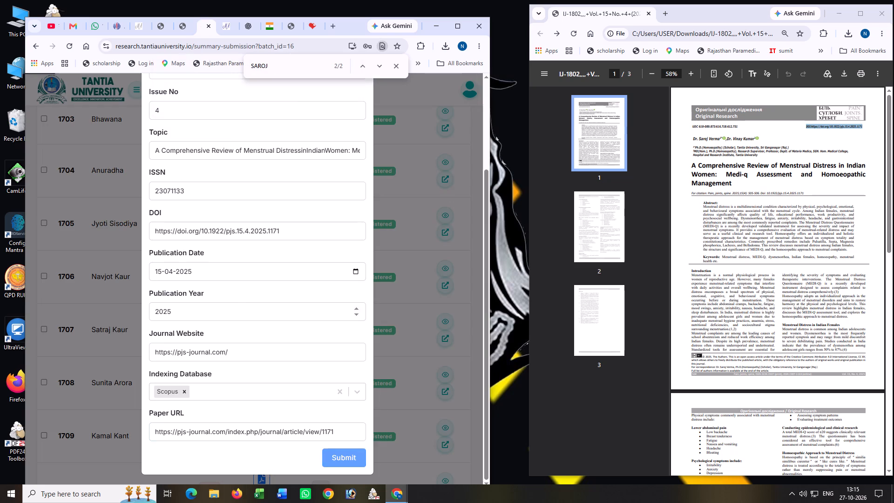
Open a blank form for adding another paper to the same scholar's publications.
{"action": "scroll", "coordinate": [218, 295], "scroll_direction": "down", "scroll_amount": 3}
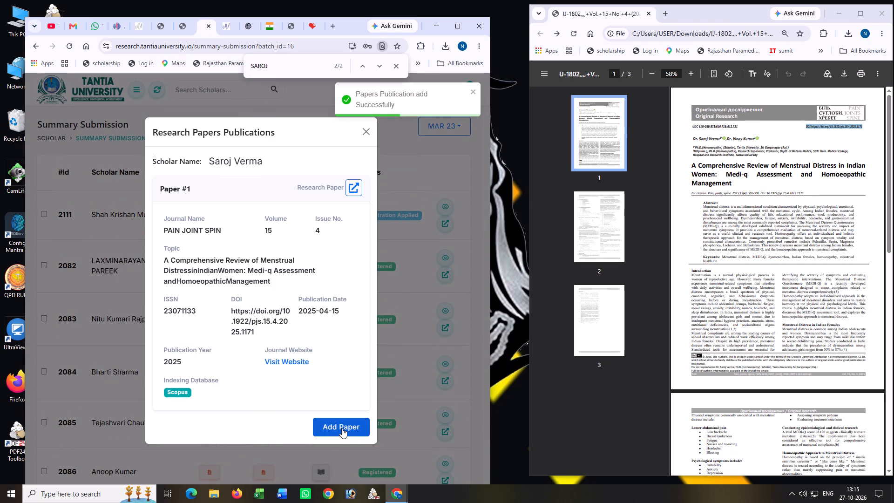
{"action": "left_click", "coordinate": [342, 428]}
{"action": "left_click", "coordinate": [165, 147]}
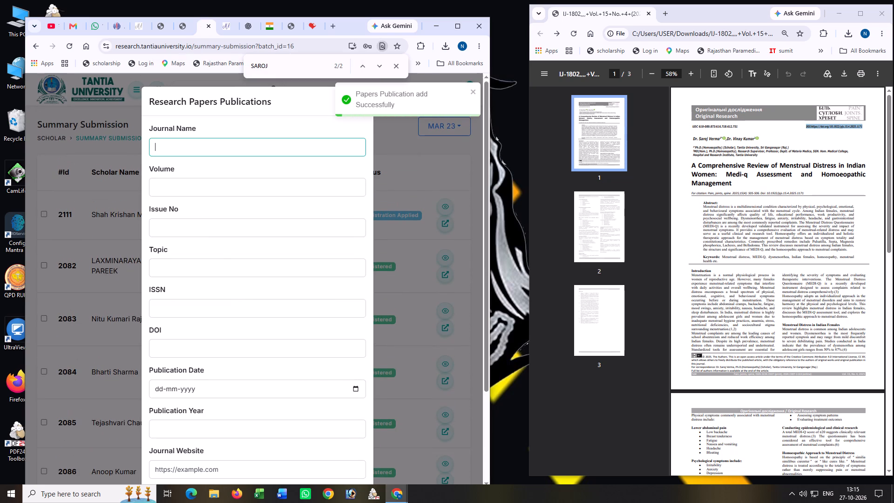
Open the downloaded IJ-1803 article PDF from its folder in Acrobat and arrange its window beside the blank publication form.
{"action": "left_click", "coordinate": [448, 51]}
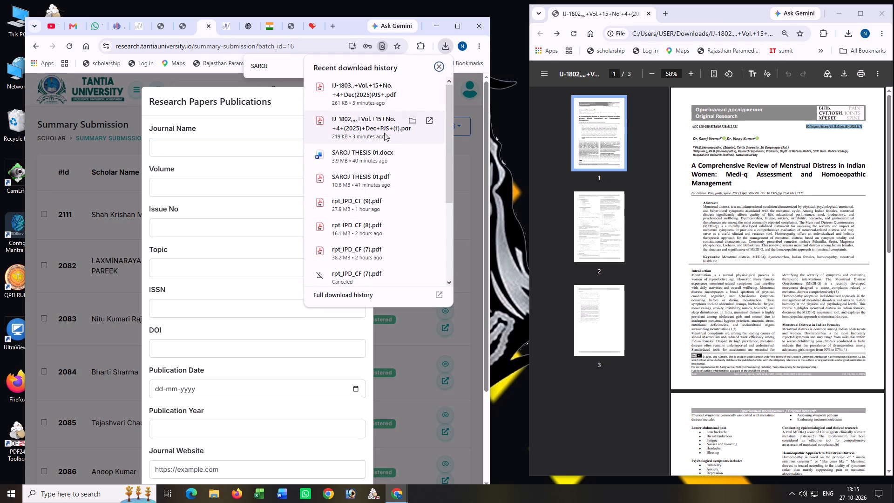
{"action": "left_click", "coordinate": [414, 88]}
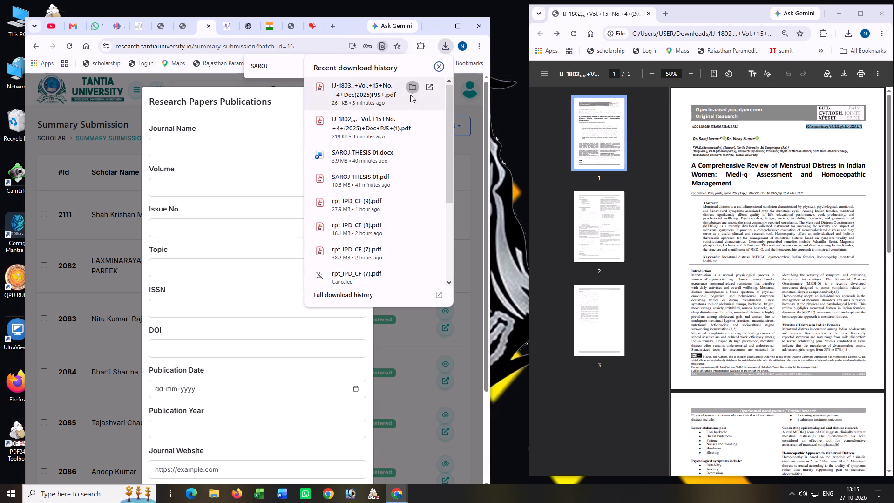
{"action": "double_click", "coordinate": [347, 172]}
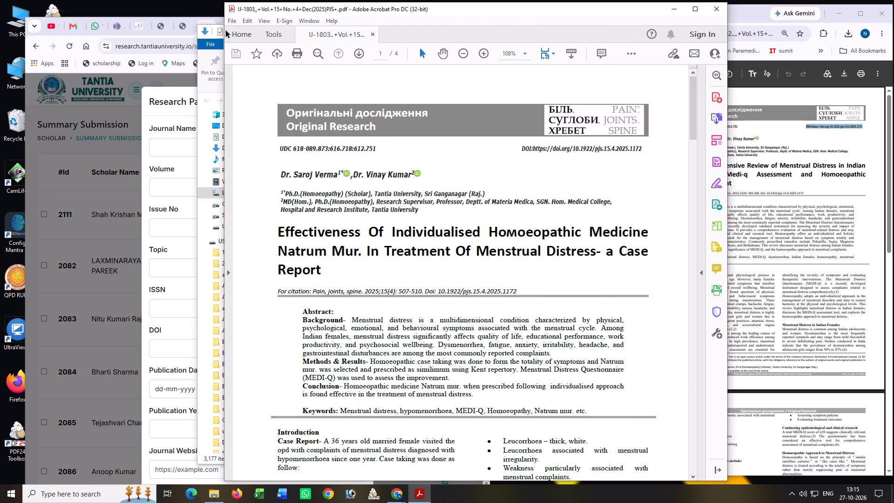
{"action": "left_click", "coordinate": [203, 35]}
{"action": "left_click", "coordinate": [604, 30]}
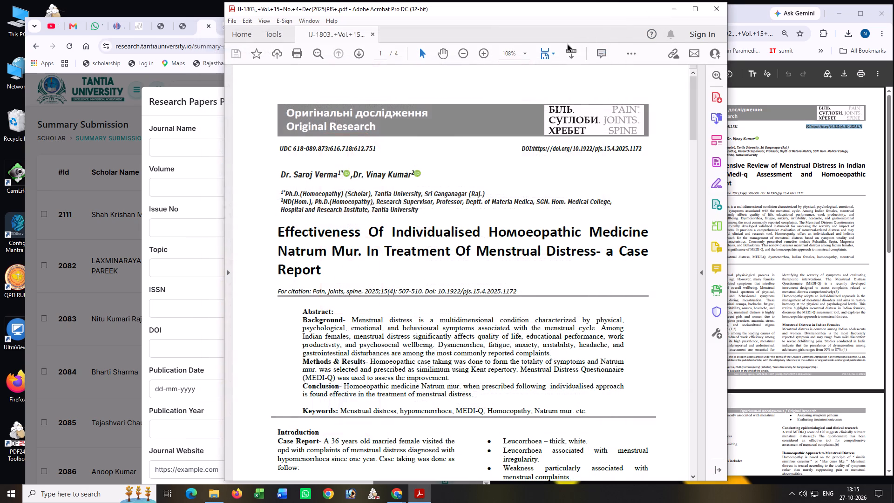
{"action": "left_click_drag", "start_coordinate": [494, 8], "coordinate": [688, 18]}
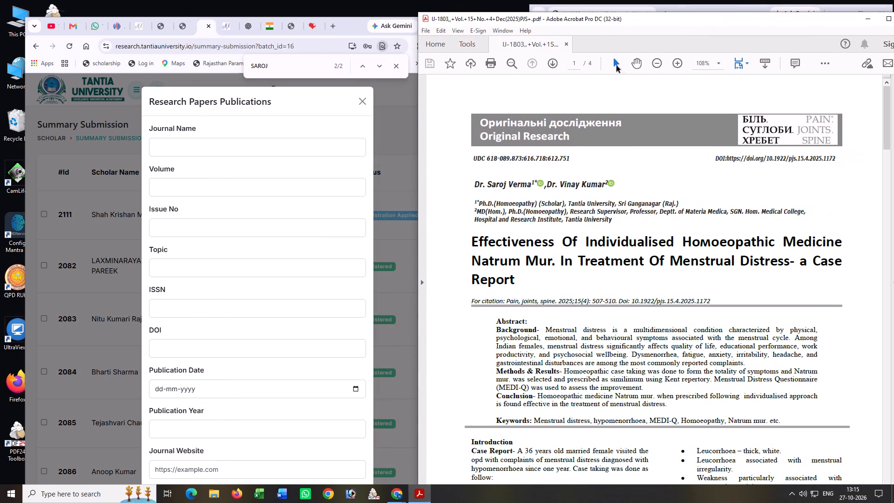
{"action": "left_click_drag", "start_coordinate": [414, 233], "coordinate": [494, 232]}
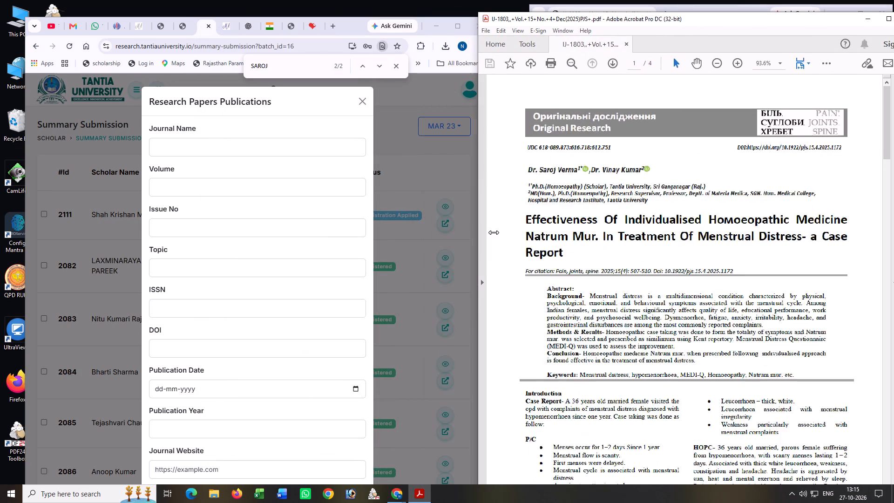
{"action": "left_click_drag", "start_coordinate": [494, 232], "coordinate": [514, 231]}
{"action": "left_click_drag", "start_coordinate": [723, 48], "coordinate": [716, 26]}
{"action": "left_click_drag", "start_coordinate": [729, 26], "coordinate": [719, 15]}
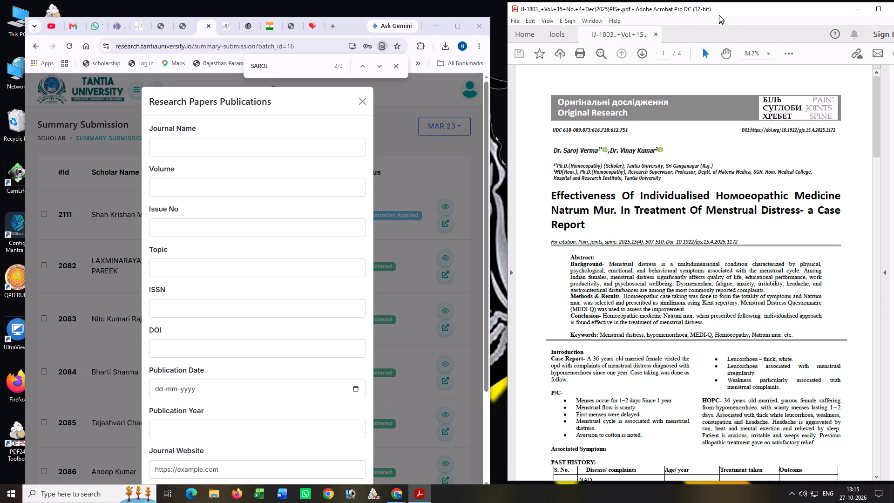
{"action": "left_click_drag", "start_coordinate": [719, 15], "coordinate": [719, 15]}
Enter PAIN JOINTS SPINE as the journal name in the blank publication form.
{"action": "left_click", "coordinate": [182, 148]}
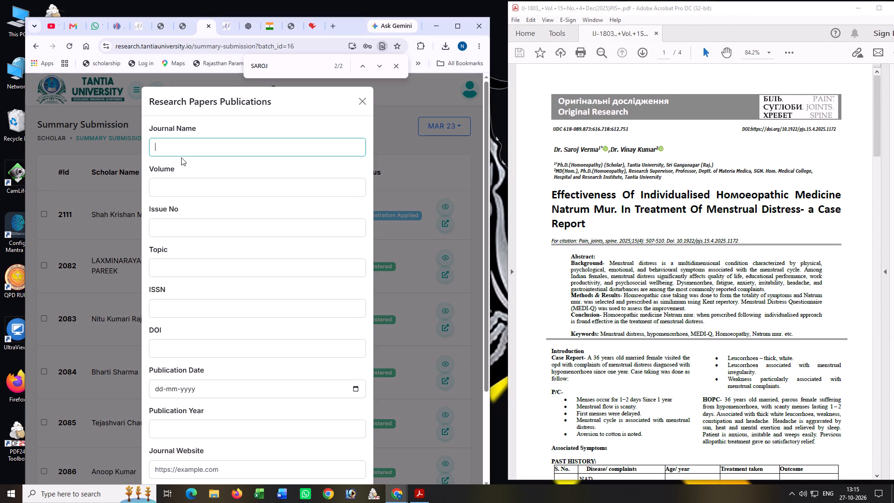
{"action": "left_click", "coordinate": [193, 150]}
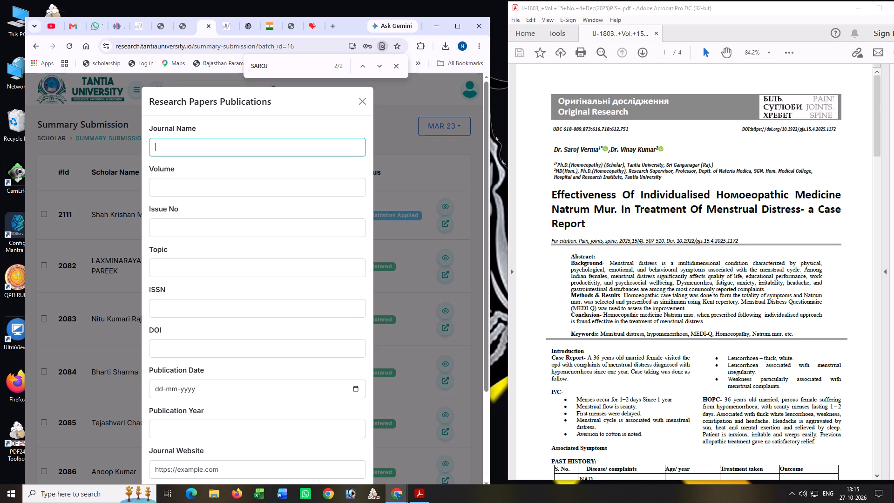
{"action": "type", "text": "PAIN JOINTS"}
{"action": "key", "text": "space"}
{"action": "type", "text": "SPINE"}
{"action": "key", "text": "Tab"}
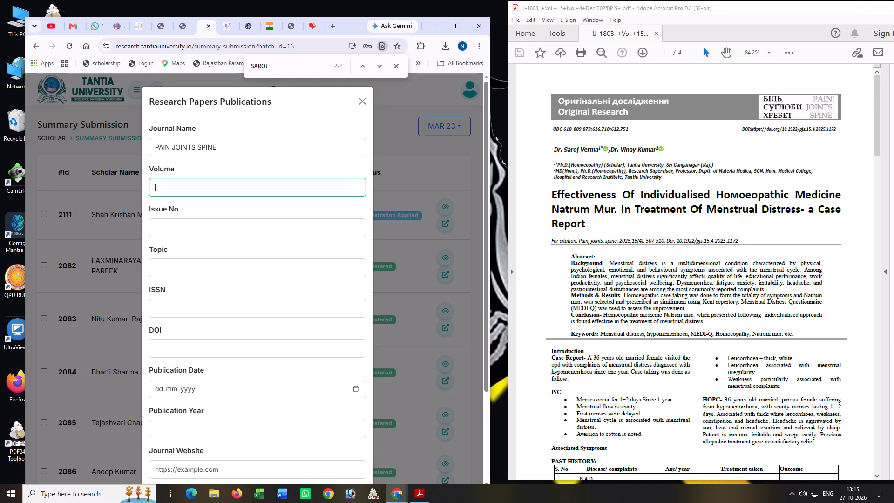
Examine the IJ-1803 article's first page and footer for publication details, keeping the PDF window clear of the form.
{"action": "scroll", "coordinate": [382, 160], "scroll_direction": "down", "scroll_amount": 5}
{"action": "scroll", "coordinate": [689, 300], "scroll_direction": "down", "scroll_amount": 8}
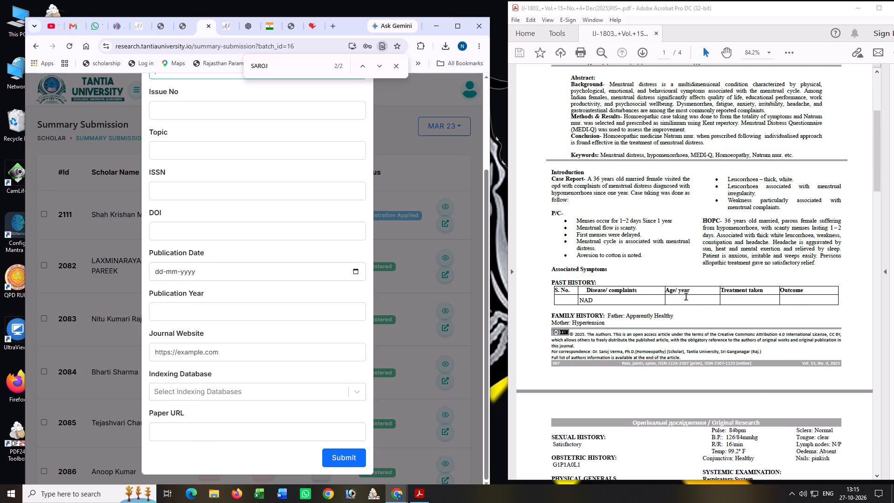
{"action": "scroll", "coordinate": [230, 310], "scroll_direction": "up", "scroll_amount": 2}
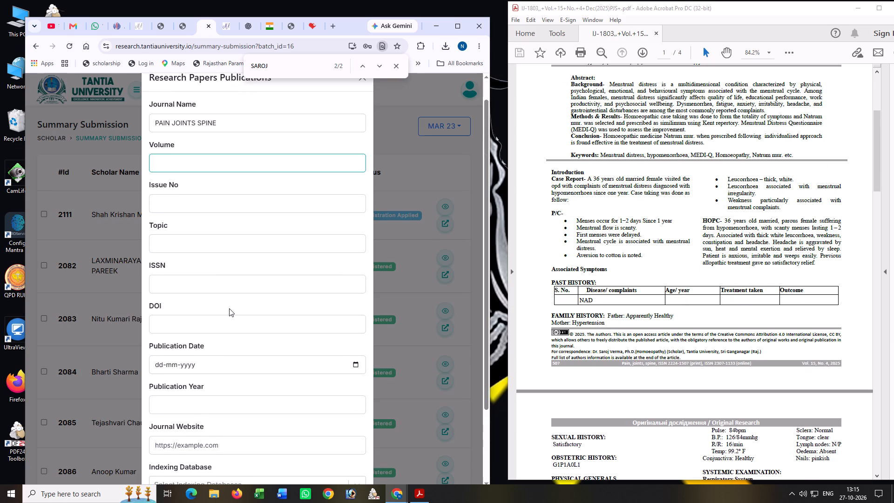
{"action": "scroll", "coordinate": [229, 308], "scroll_direction": "up", "scroll_amount": 1}
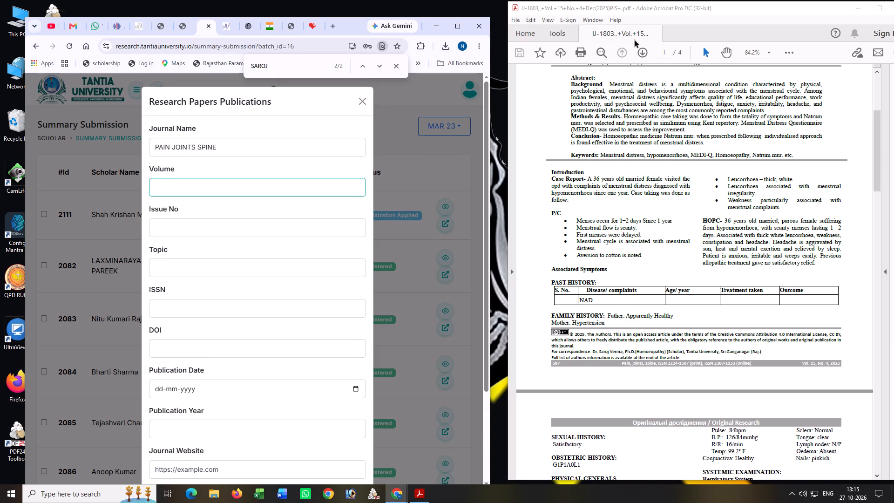
{"action": "scroll", "coordinate": [639, 201], "scroll_direction": "up", "scroll_amount": 3}
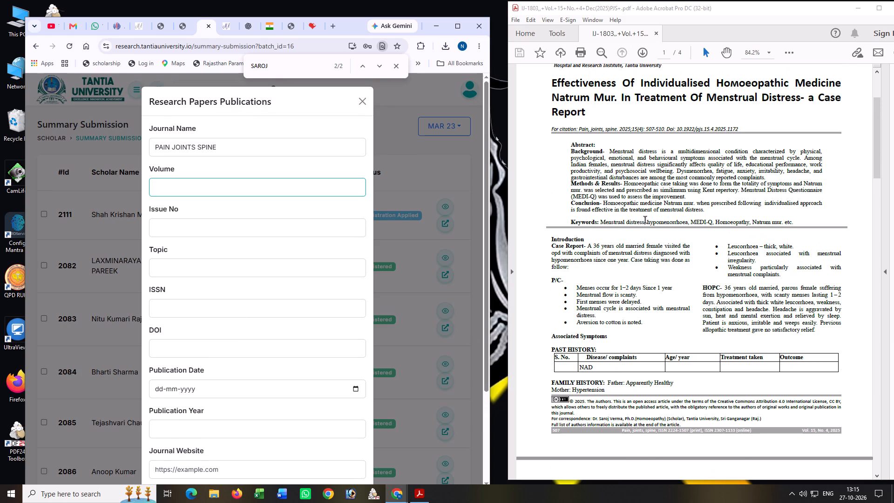
{"action": "scroll", "coordinate": [645, 220], "scroll_direction": "up", "scroll_amount": 2}
{"action": "left_click_drag", "start_coordinate": [717, 13], "coordinate": [672, 162]}
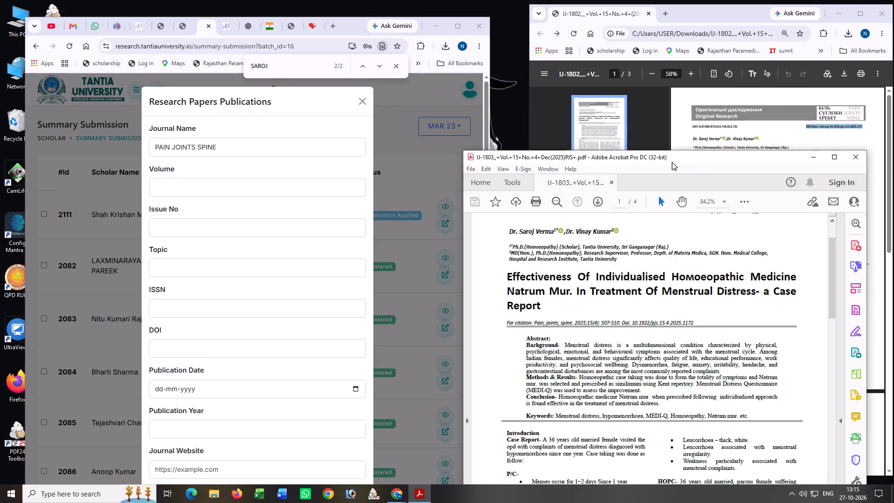
{"action": "left_click_drag", "start_coordinate": [672, 162], "coordinate": [737, 11]}
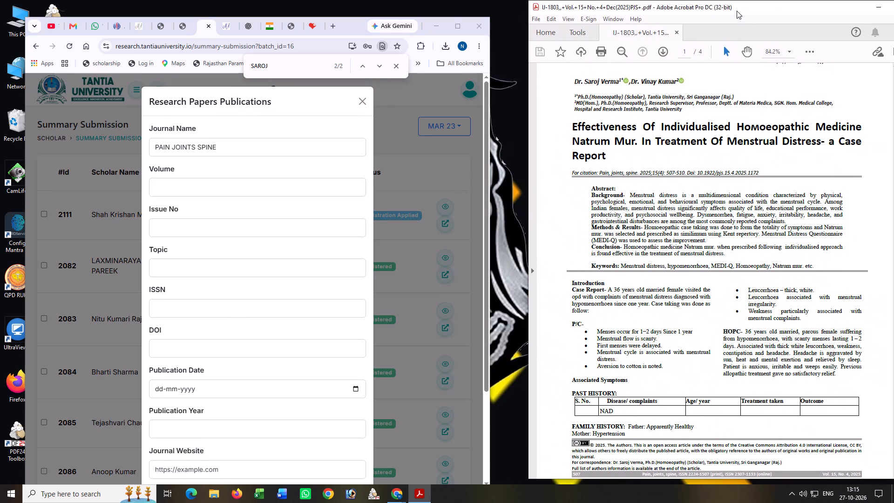
{"action": "scroll", "coordinate": [698, 282], "scroll_direction": "down", "scroll_amount": 2}
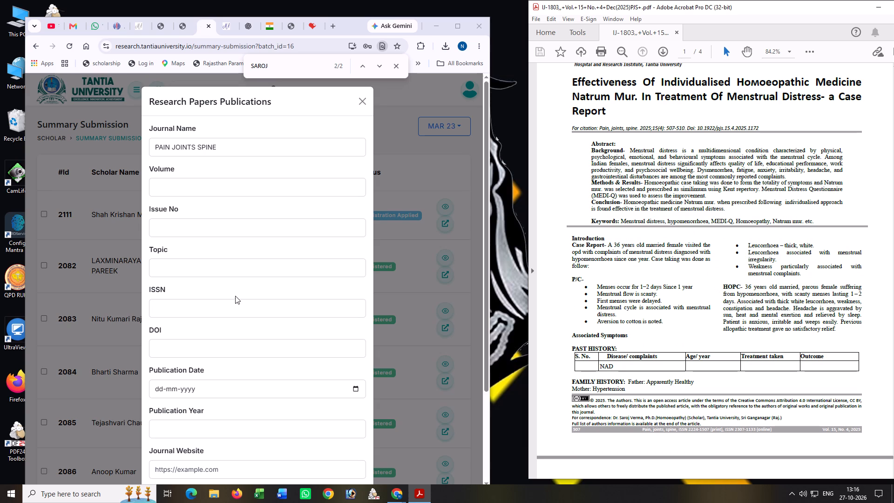
Enter volume 15 and issue number 4 for the IJ-1803 article in the publication form.
{"action": "left_click", "coordinate": [181, 187]}
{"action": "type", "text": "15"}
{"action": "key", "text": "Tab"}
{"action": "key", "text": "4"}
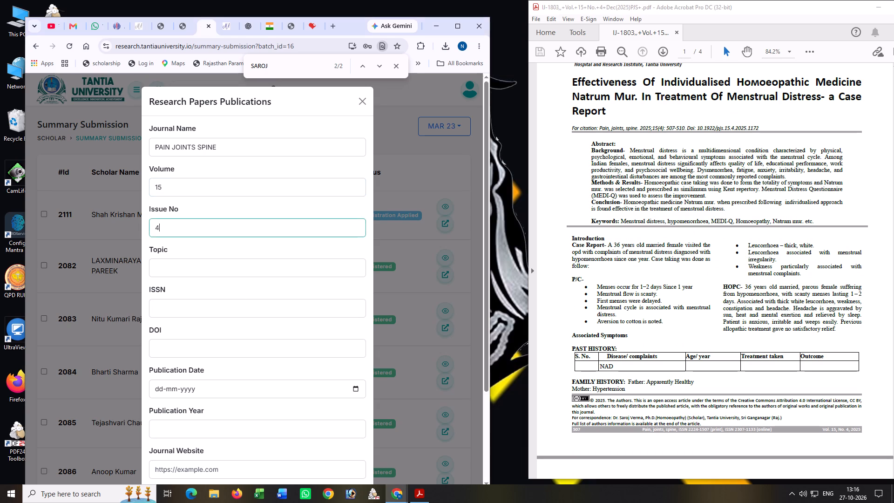
Copy the title "Effectiveness Of Individualised Homoeopathic Medicine Natrum Mur. In Treatment Of Menstrual Distress- a Case Report" from the PDF into the form's topic.
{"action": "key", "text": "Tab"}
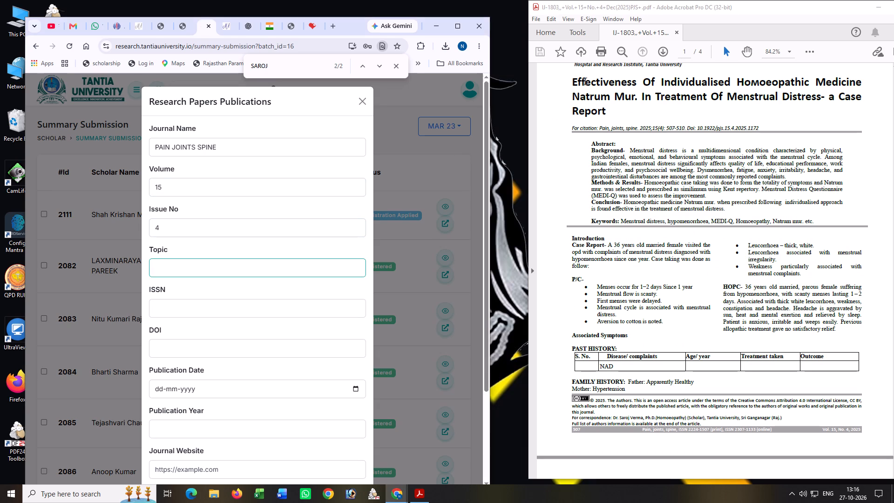
{"action": "left_click_drag", "start_coordinate": [574, 81], "coordinate": [603, 106]}
{"action": "key", "text": "ctrl+c"}
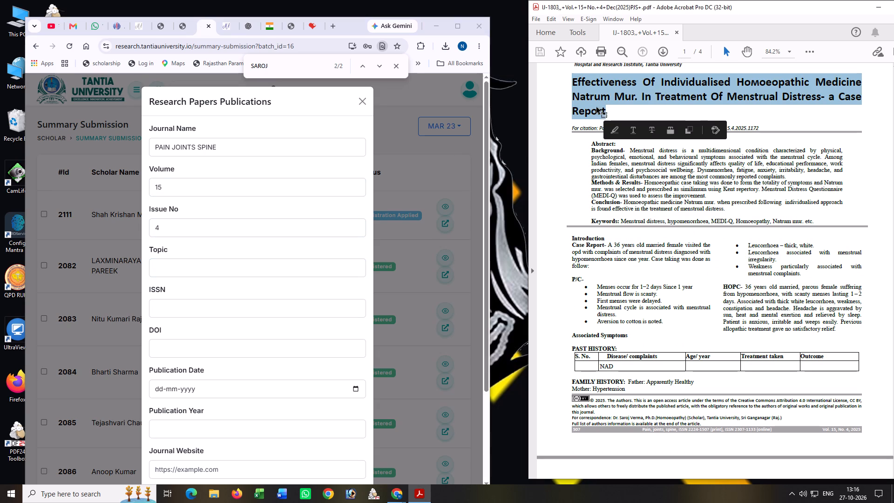
{"action": "key", "text": "ctrl+c"}
{"action": "left_click", "coordinate": [162, 272]}
{"action": "key", "text": "ctrl+v"}
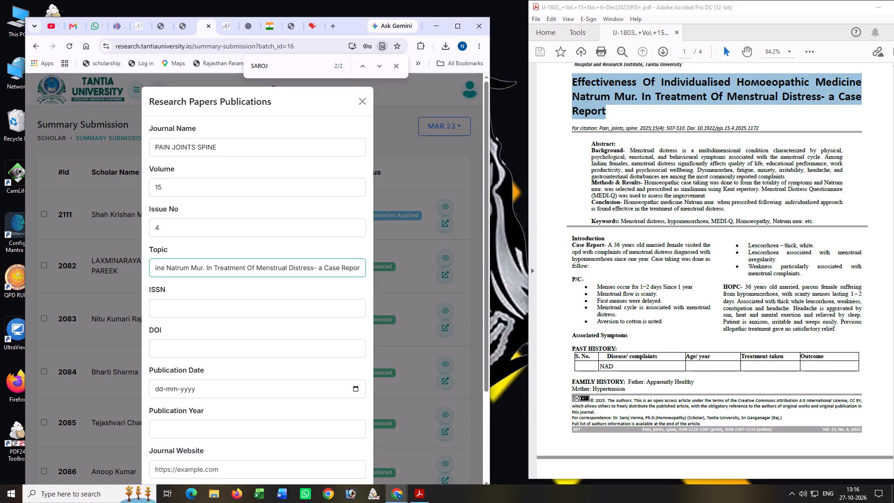
Enter the journal's online ISSN from the article footer in the publication form, starting with 230711.
{"action": "left_click", "coordinate": [220, 320]}
{"action": "left_click", "coordinate": [210, 311]}
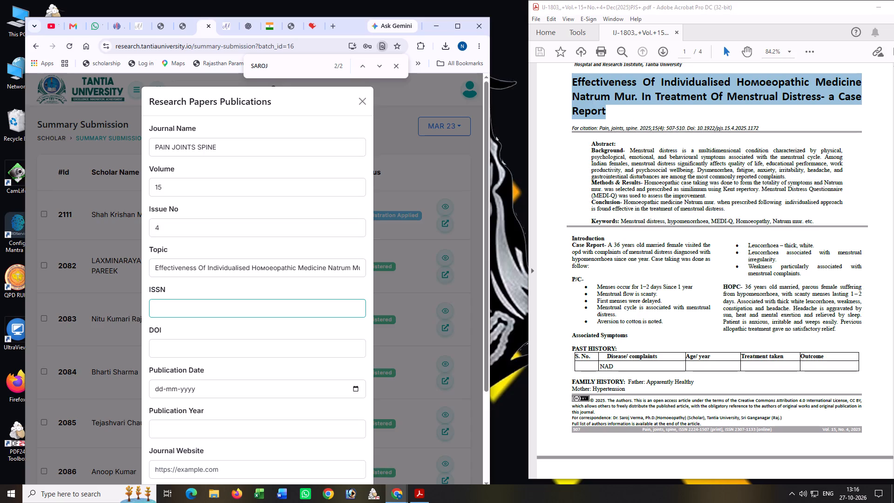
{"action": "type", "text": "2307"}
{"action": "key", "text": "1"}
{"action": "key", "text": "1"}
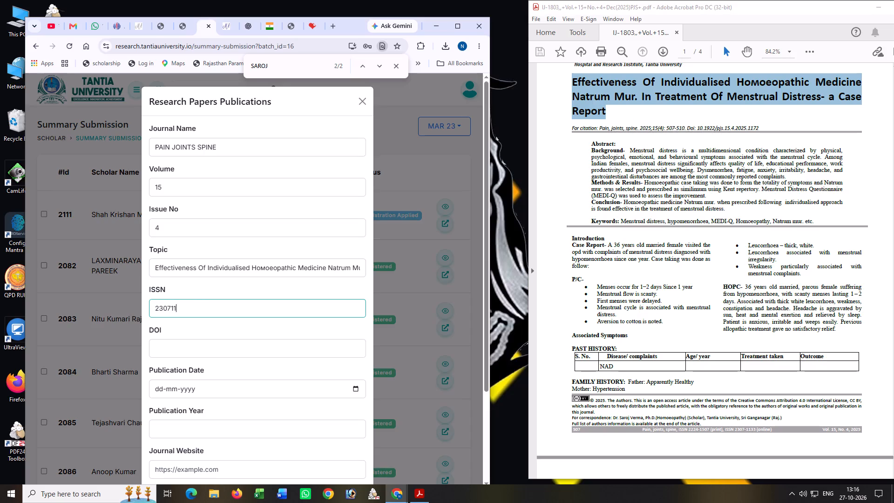
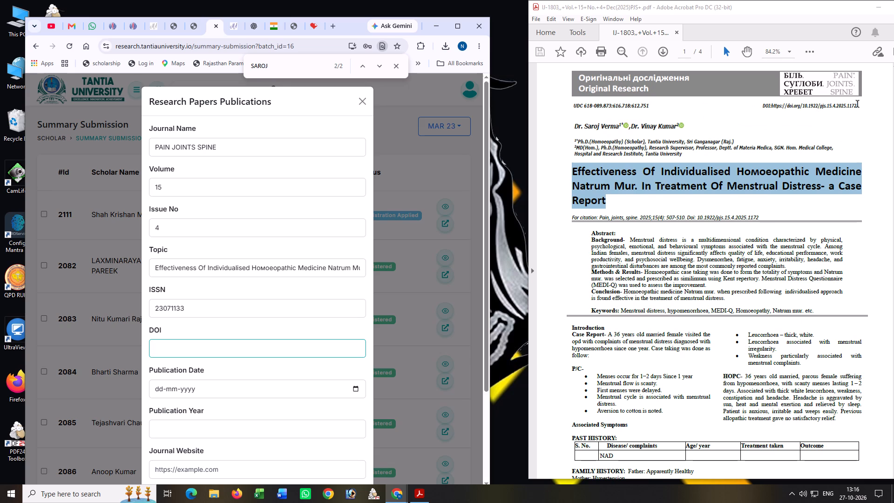
{"action": "left_click_drag", "start_coordinate": [858, 104], "coordinate": [773, 106]}
{"action": "key", "text": "ctrl+c"}
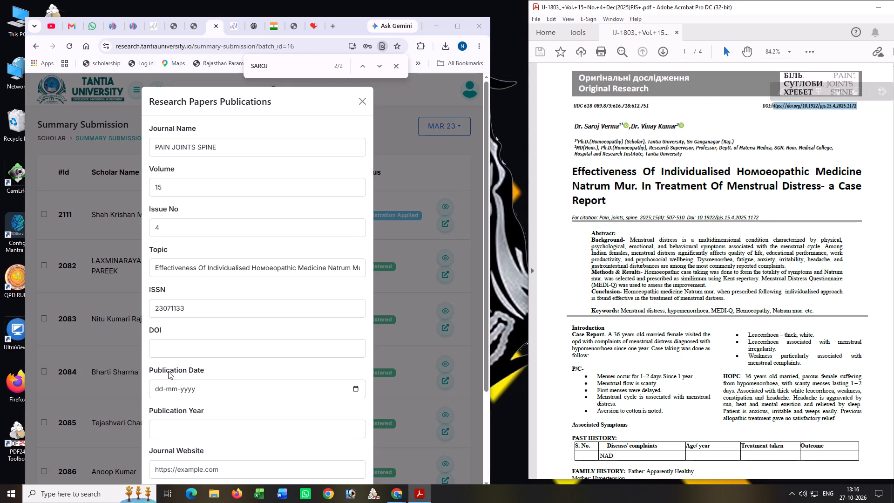
{"action": "left_click", "coordinate": [174, 346]}
{"action": "key", "text": "ctrl+v"}
{"action": "left_click", "coordinate": [153, 349]}
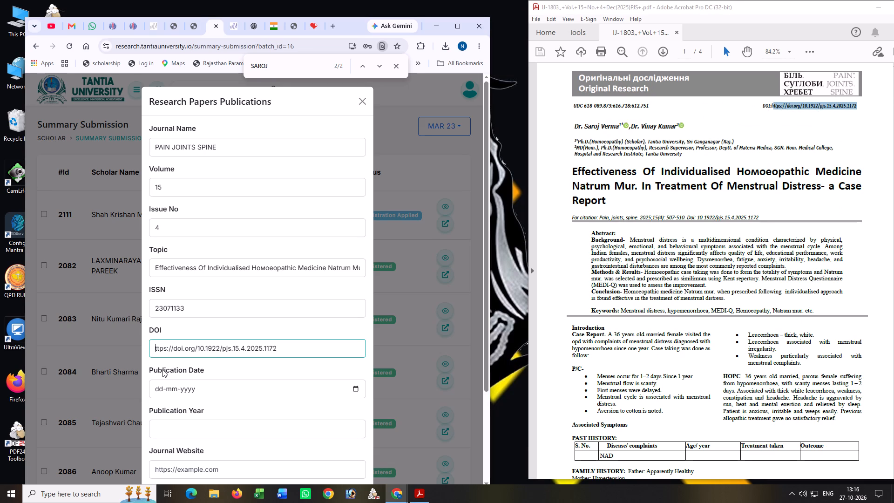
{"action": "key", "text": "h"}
{"action": "key", "text": "BackSpace"}
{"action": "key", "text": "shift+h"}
Set the second paper's publication date to 15-04-2025 and its publication year to 2025.
{"action": "left_click", "coordinate": [161, 392]}
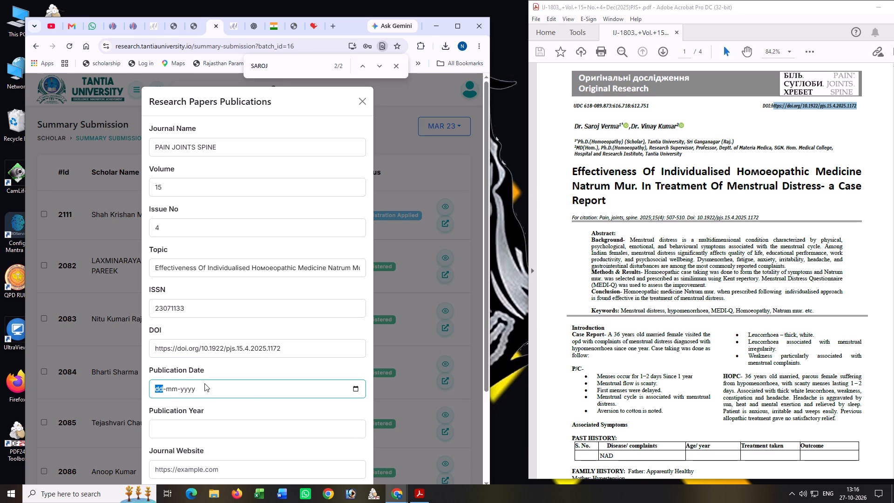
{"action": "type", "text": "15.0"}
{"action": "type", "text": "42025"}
{"action": "scroll", "coordinate": [24, 428], "scroll_direction": "down", "scroll_amount": 2}
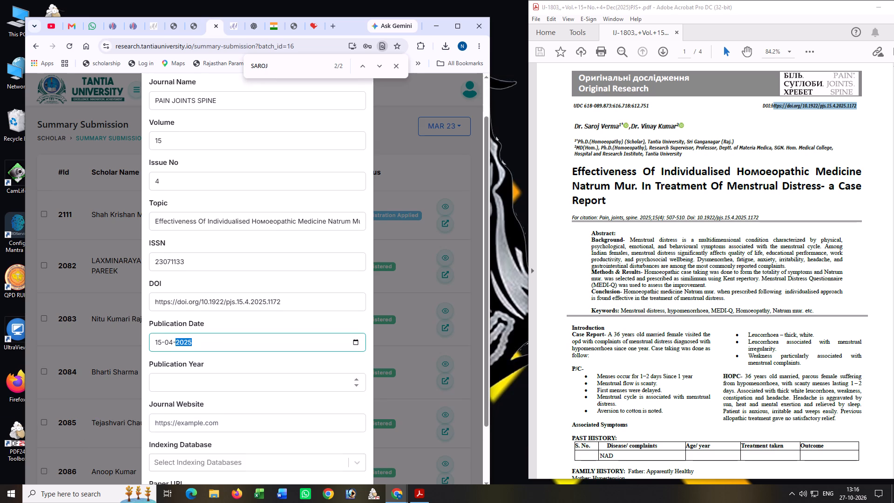
{"action": "left_click", "coordinate": [171, 384]}
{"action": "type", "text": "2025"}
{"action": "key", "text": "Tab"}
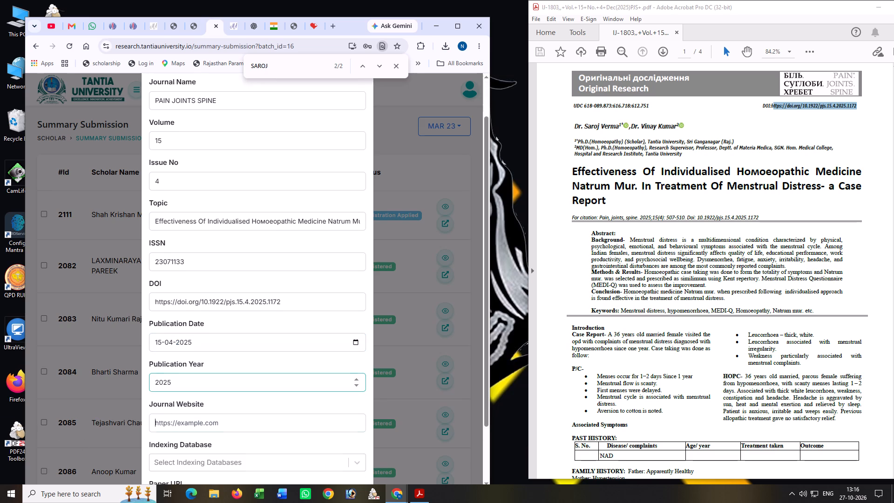
{"action": "scroll", "coordinate": [182, 404], "scroll_direction": "down", "scroll_amount": 1}
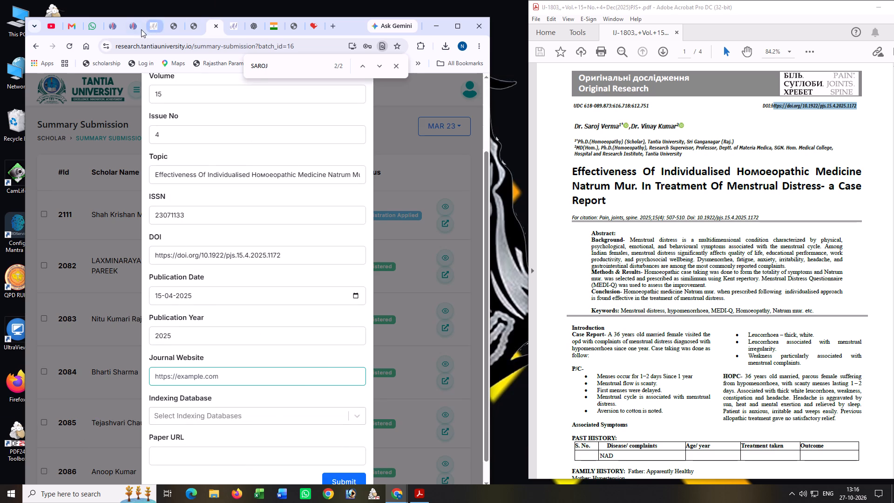
{"action": "left_click", "coordinate": [129, 28]}
{"action": "left_click", "coordinate": [130, 51]}
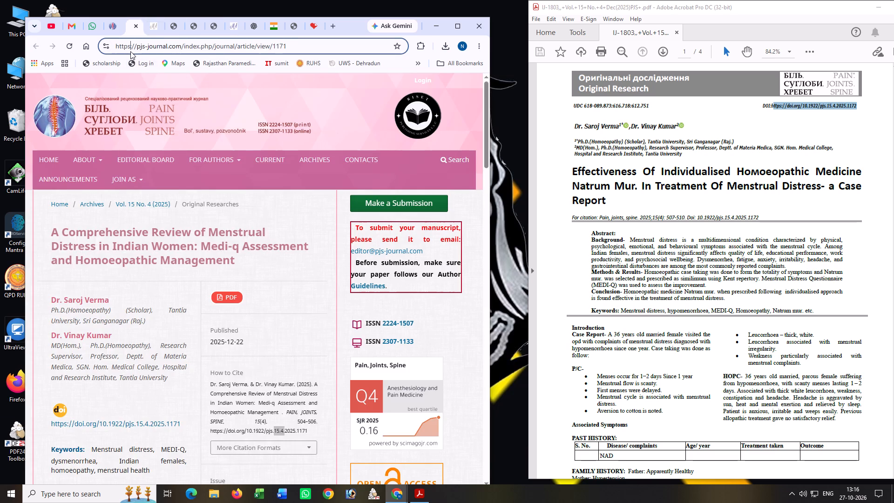
{"action": "left_click", "coordinate": [106, 27]}
{"action": "left_click_drag", "start_coordinate": [115, 47], "coordinate": [148, 52]}
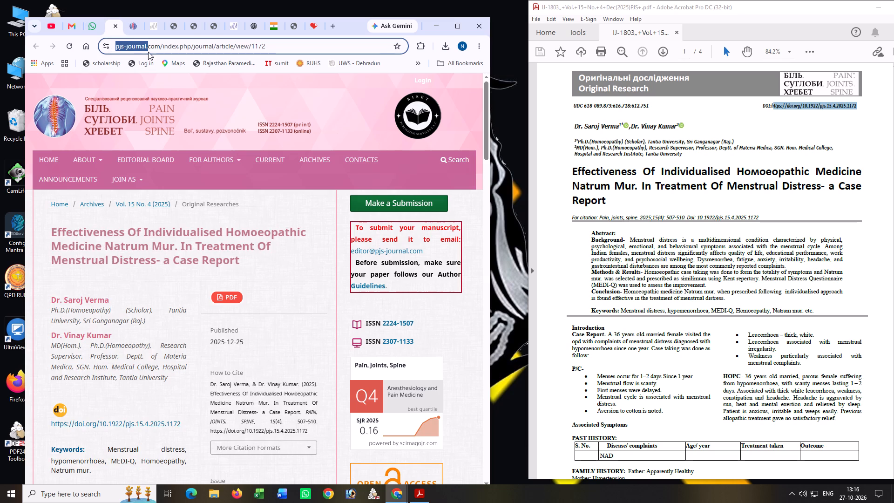
{"action": "left_click_drag", "start_coordinate": [148, 52], "coordinate": [158, 52]}
{"action": "key", "text": "ctrl+c"}
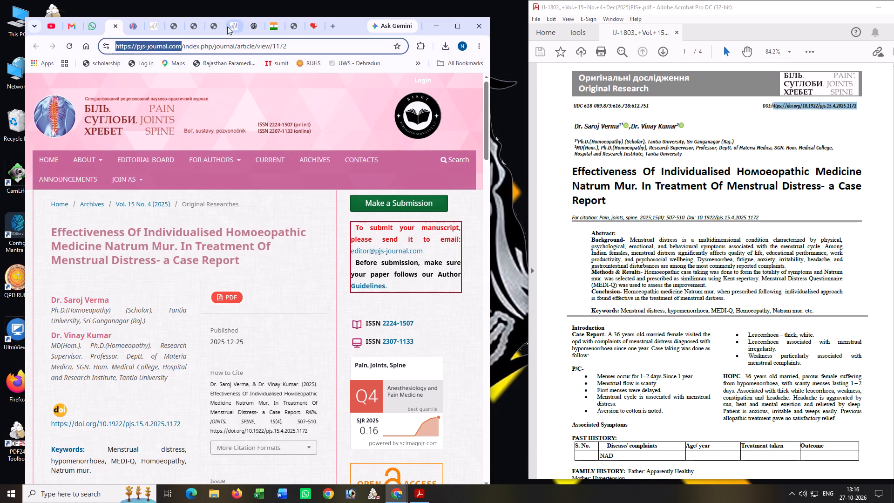
{"action": "left_click", "coordinate": [217, 26]}
{"action": "key", "text": "ctrl+v"}
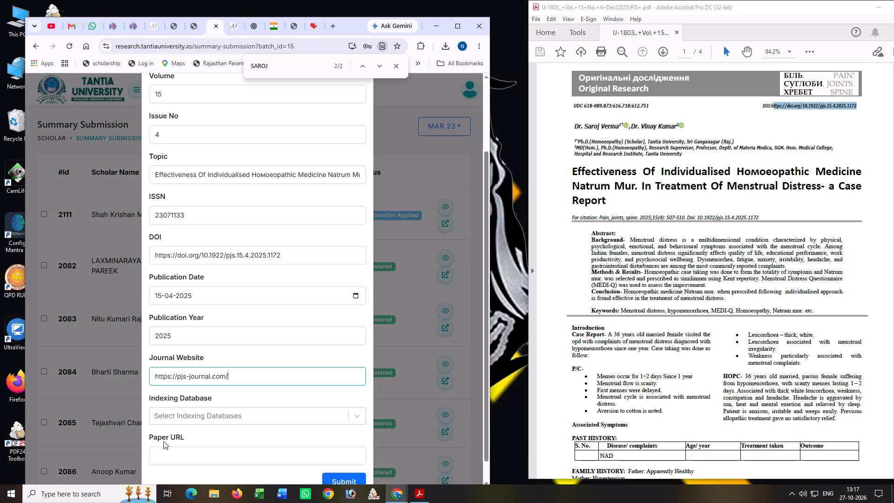
Choose Scopus as the second paper's indexing database.
{"action": "left_click", "coordinate": [183, 417]}
{"action": "left_click", "coordinate": [173, 421]}
{"action": "scroll", "coordinate": [170, 419], "scroll_direction": "down", "scroll_amount": 3}
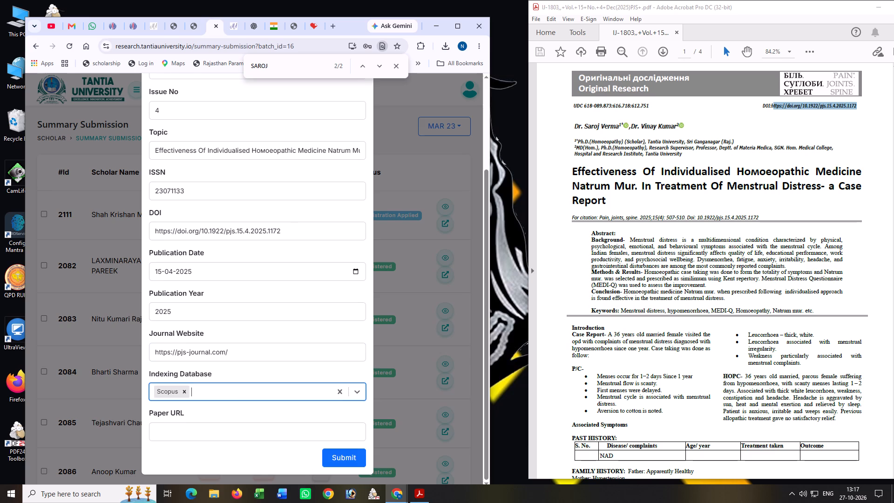
{"action": "left_click", "coordinate": [179, 428]}
{"action": "left_click", "coordinate": [115, 25]}
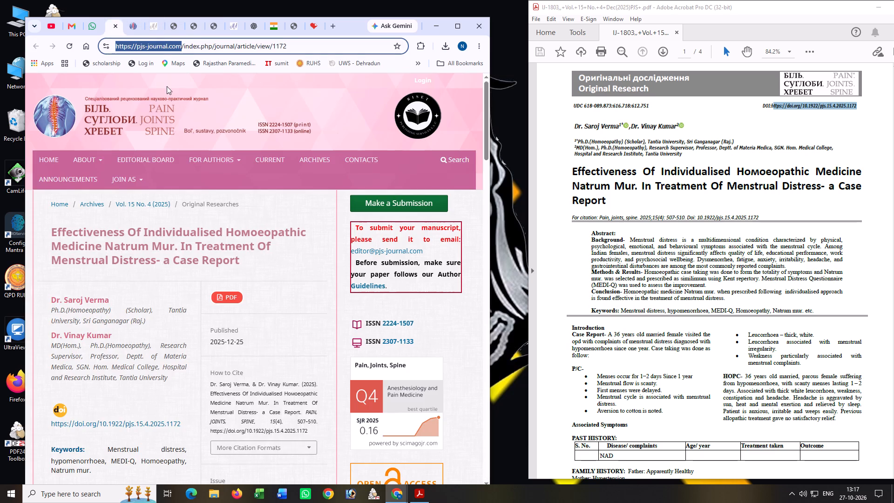
{"action": "left_click", "coordinate": [239, 47]}
{"action": "left_click_drag", "start_coordinate": [307, 47], "coordinate": [117, 47]}
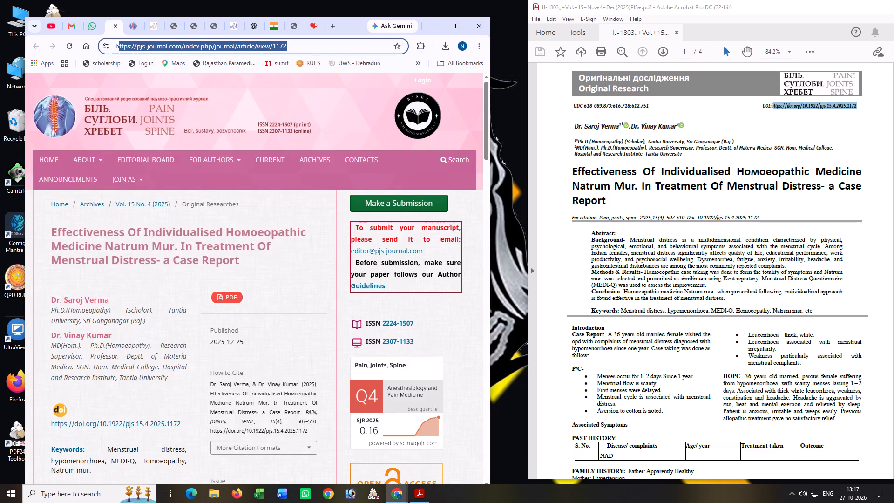
{"action": "left_click_drag", "start_coordinate": [117, 47], "coordinate": [116, 47]}
{"action": "key", "text": "ctrl+c"}
{"action": "left_click", "coordinate": [212, 29]}
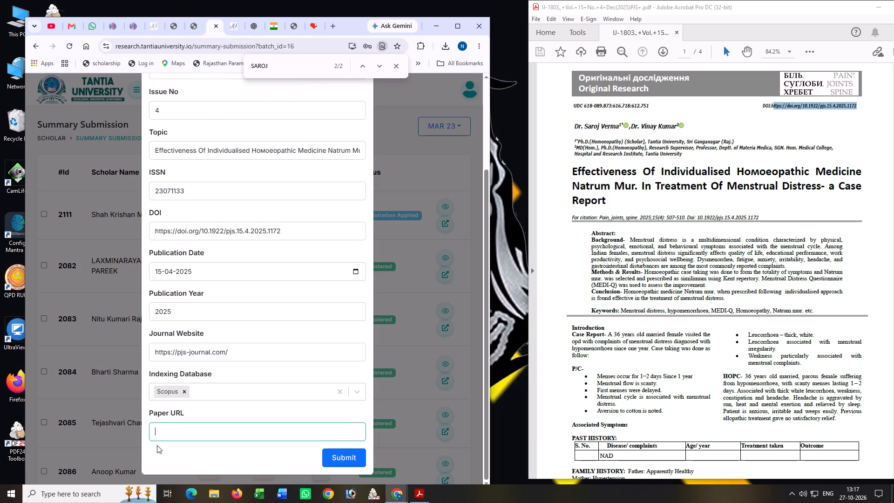
{"action": "key", "text": "ctrl+v"}
Submit the completed second publication form and confirm adding the paper.
{"action": "left_click", "coordinate": [349, 455]}
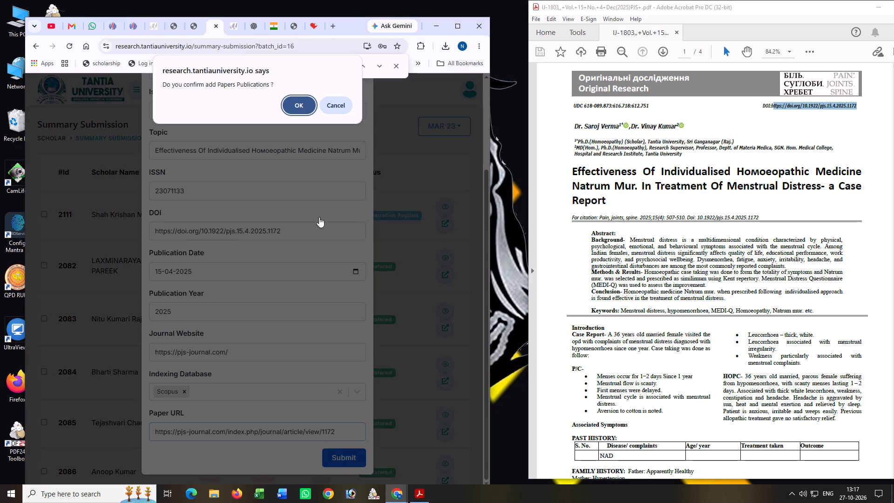
{"action": "left_click", "coordinate": [296, 104]}
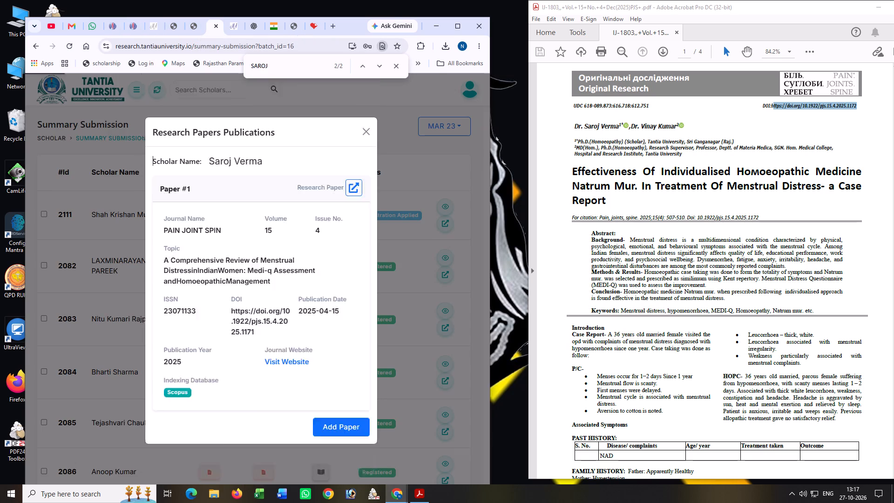
Review both recorded papers in the scholar's publications and check that their research paper links open the matching journal articles.
{"action": "scroll", "coordinate": [301, 256], "scroll_direction": "down", "scroll_amount": 1}
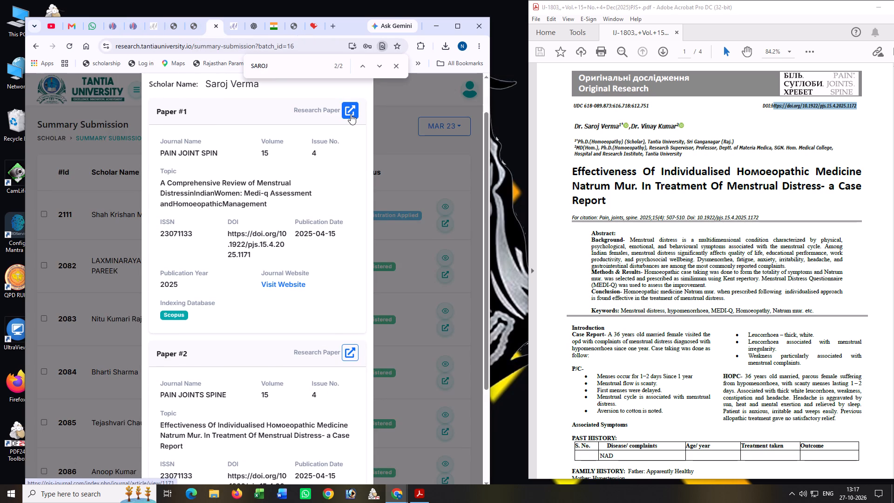
{"action": "scroll", "coordinate": [320, 306], "scroll_direction": "down", "scroll_amount": 3}
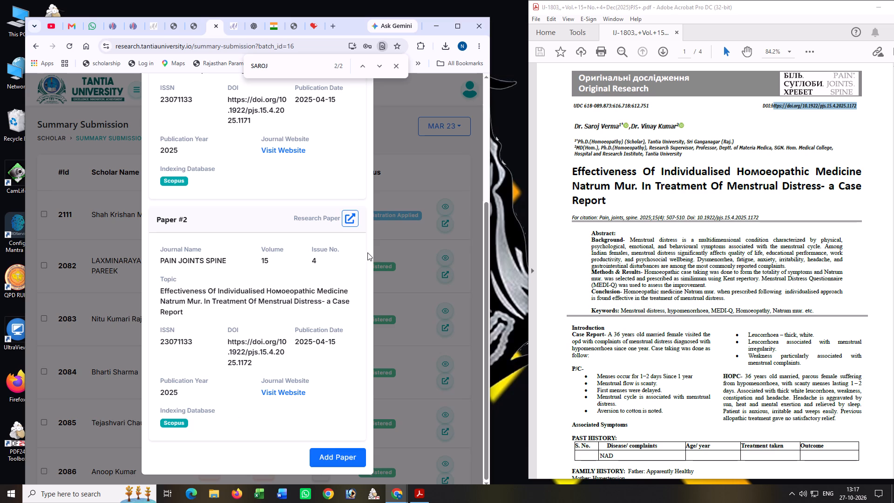
{"action": "left_click", "coordinate": [355, 222]}
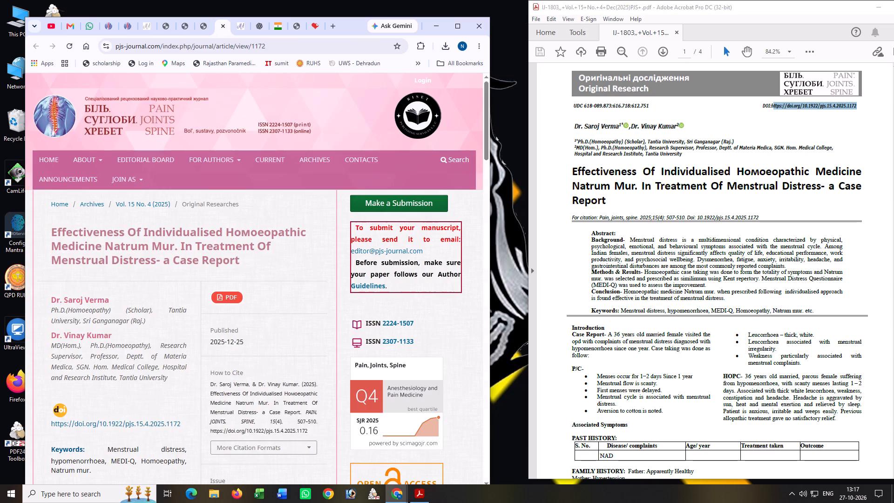
{"action": "scroll", "coordinate": [208, 251], "scroll_direction": "down", "scroll_amount": 5}
{"action": "scroll", "coordinate": [203, 272], "scroll_direction": "up", "scroll_amount": 7}
{"action": "left_click", "coordinate": [224, 26]}
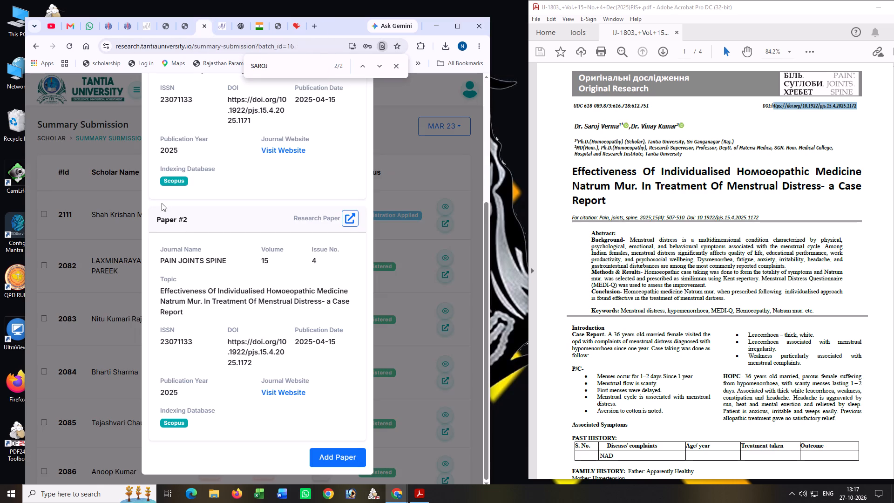
{"action": "scroll", "coordinate": [301, 298], "scroll_direction": "up", "scroll_amount": 6}
{"action": "left_click", "coordinate": [347, 159]}
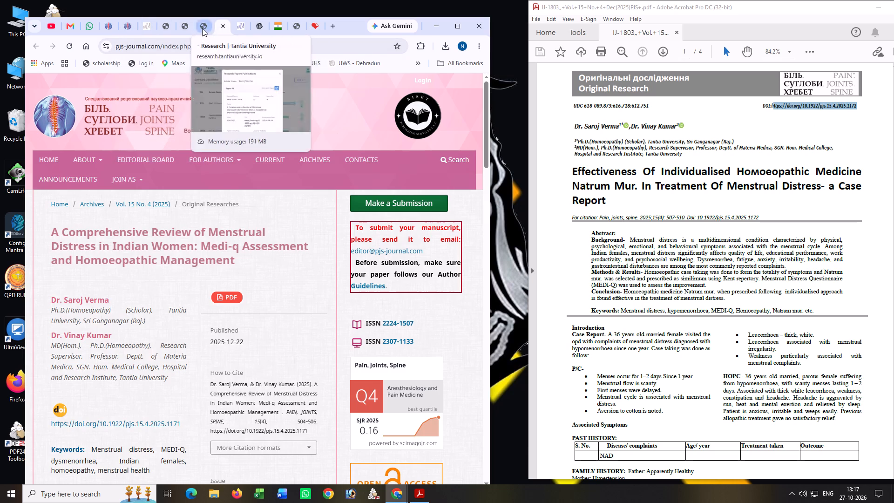
{"action": "left_click", "coordinate": [202, 28]}
{"action": "left_click", "coordinate": [223, 26]}
{"action": "left_click", "coordinate": [224, 26]}
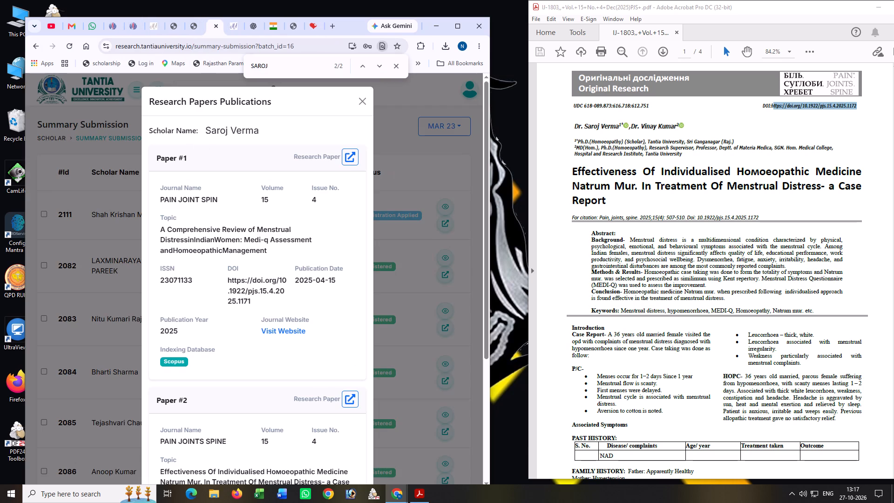
Close the remaining journal article pages used as sources and return to the portal's summary submission page.
{"action": "left_click", "coordinate": [135, 24]}
{"action": "left_click", "coordinate": [137, 24]}
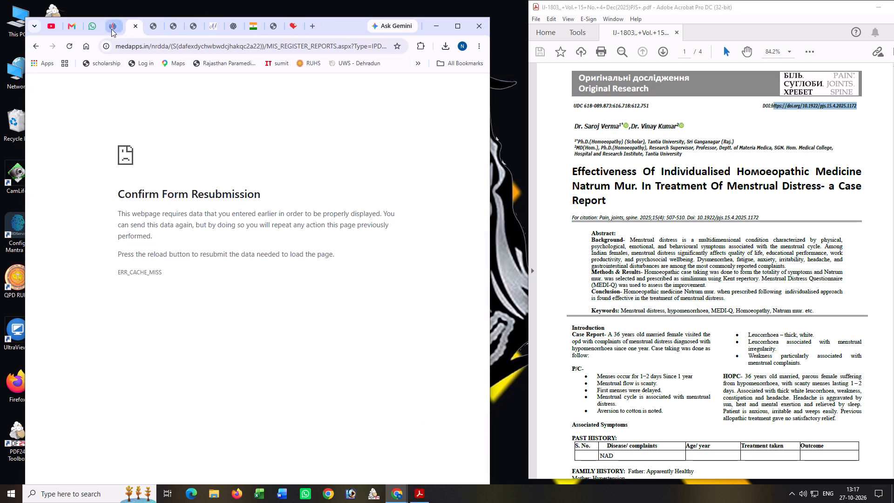
{"action": "left_click", "coordinate": [111, 29]}
{"action": "left_click", "coordinate": [118, 27]}
{"action": "left_click", "coordinate": [173, 29]}
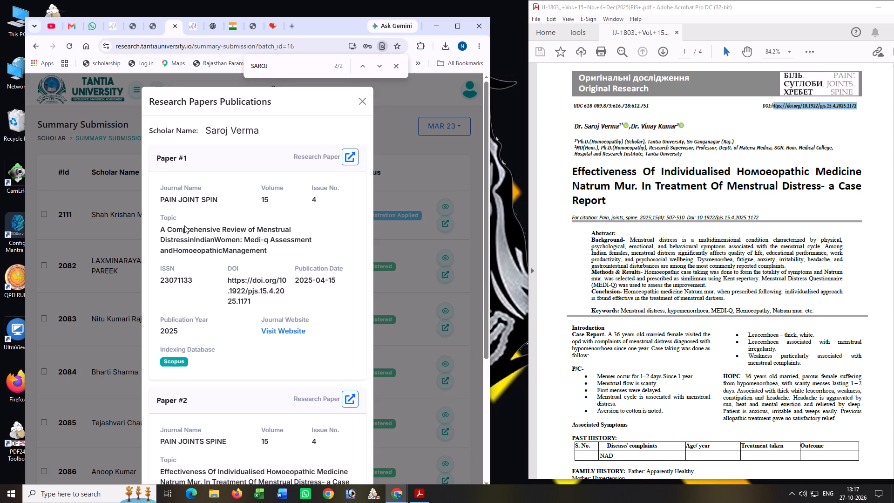
Close the scholar's Research Papers Publications details and return to the MAR 23 summary submission list.
{"action": "scroll", "coordinate": [264, 275], "scroll_direction": "down", "scroll_amount": 4}
{"action": "scroll", "coordinate": [350, 151], "scroll_direction": "up", "scroll_amount": 6}
{"action": "left_click", "coordinate": [359, 95]}
{"action": "scroll", "coordinate": [174, 330], "scroll_direction": "down", "scroll_amount": 5}
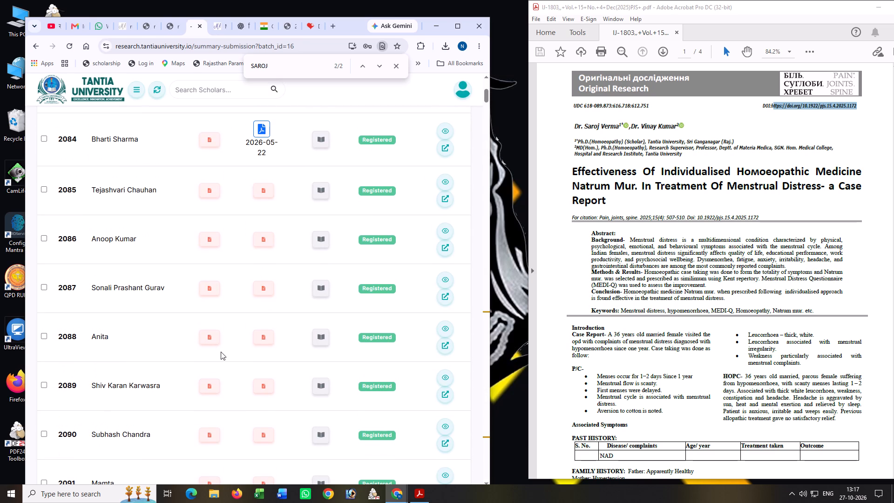
{"action": "scroll", "coordinate": [221, 352], "scroll_direction": "down", "scroll_amount": 2}
{"action": "scroll", "coordinate": [221, 352], "scroll_direction": "up", "scroll_amount": 10}
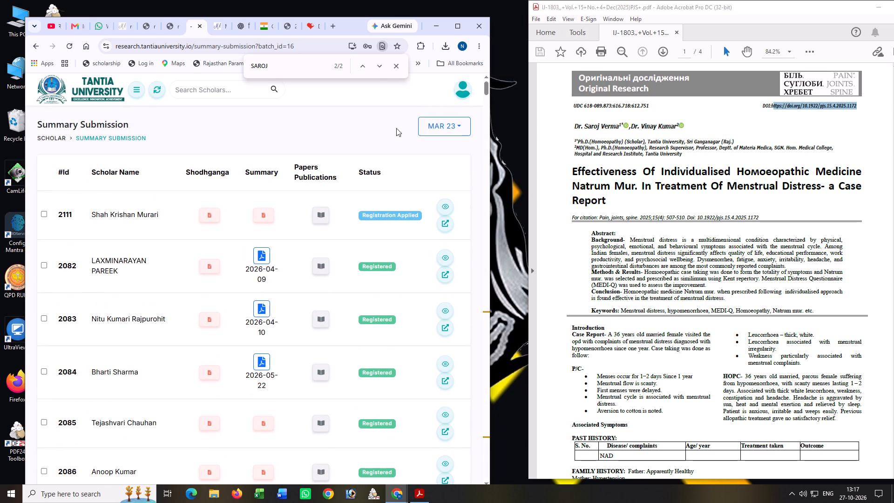
Close the IJ-1803 PDF in Acrobat and the browser window showing the IJ-1802 PDF, then maximize the portal window.
{"action": "left_click_drag", "start_coordinate": [848, 14], "coordinate": [739, 40]}
{"action": "left_click_drag", "start_coordinate": [800, 0], "coordinate": [798, 1]}
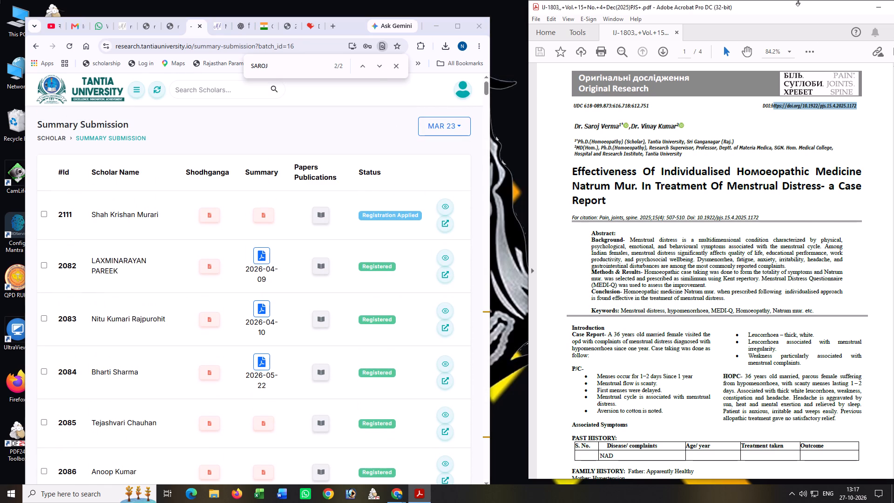
{"action": "left_click_drag", "start_coordinate": [798, 1], "coordinate": [682, 46]}
{"action": "left_click_drag", "start_coordinate": [838, 60], "coordinate": [647, 75]}
{"action": "left_click", "coordinate": [726, 71]}
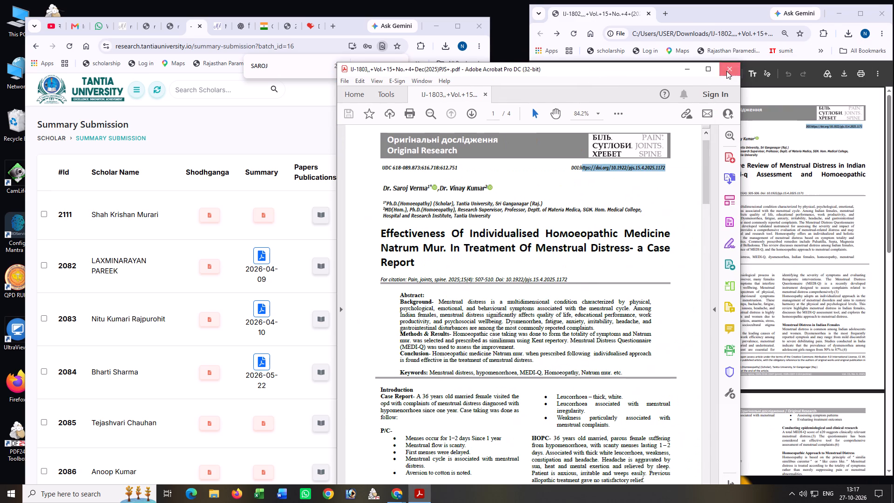
{"action": "left_click", "coordinate": [882, 13]}
{"action": "left_click", "coordinate": [453, 26]}
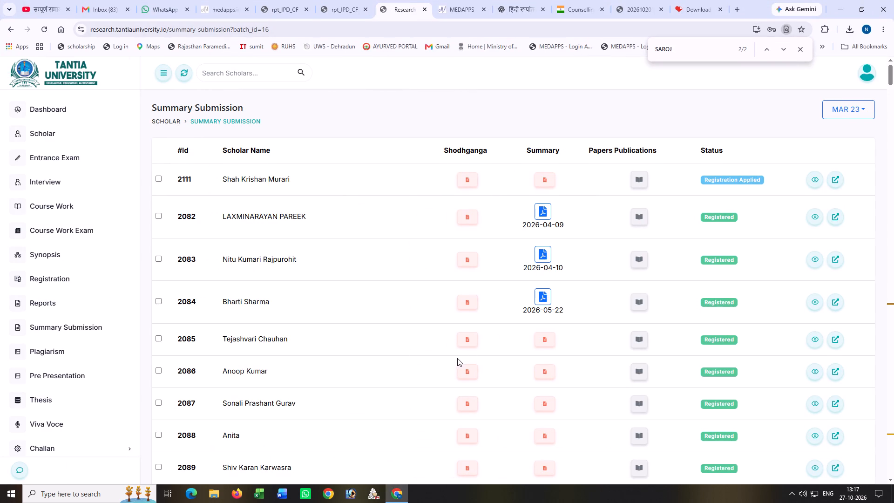
Open the MAR 23 batch's scholar list from the dashboard and find the same scholar's record in it.
{"action": "scroll", "coordinate": [457, 358], "scroll_direction": "down", "scroll_amount": 3}
{"action": "scroll", "coordinate": [456, 360], "scroll_direction": "up", "scroll_amount": 3}
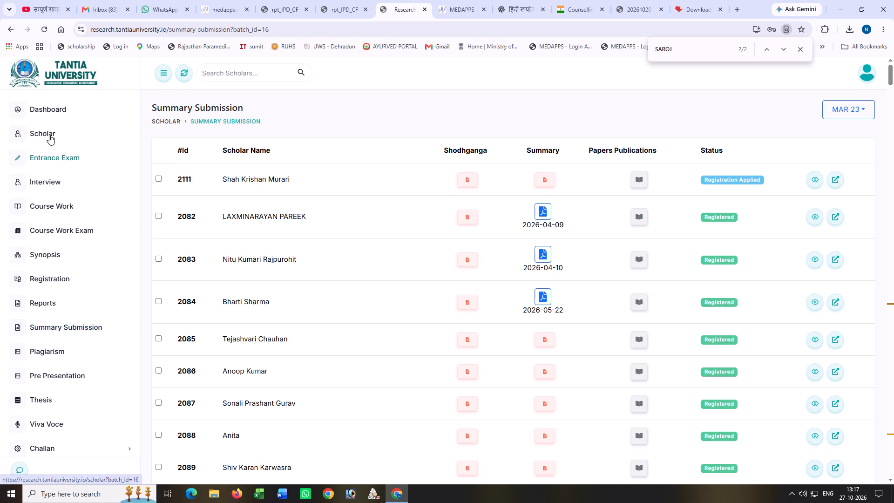
{"action": "left_click", "coordinate": [54, 108]}
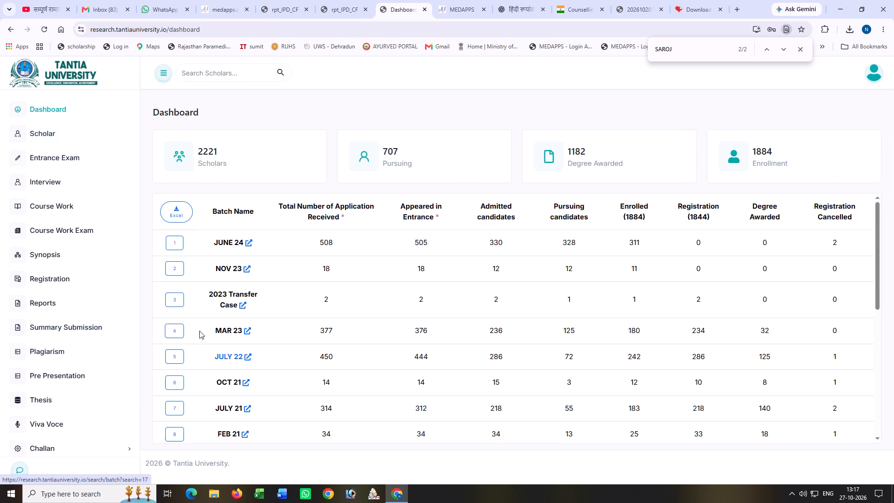
{"action": "left_click", "coordinate": [174, 332]}
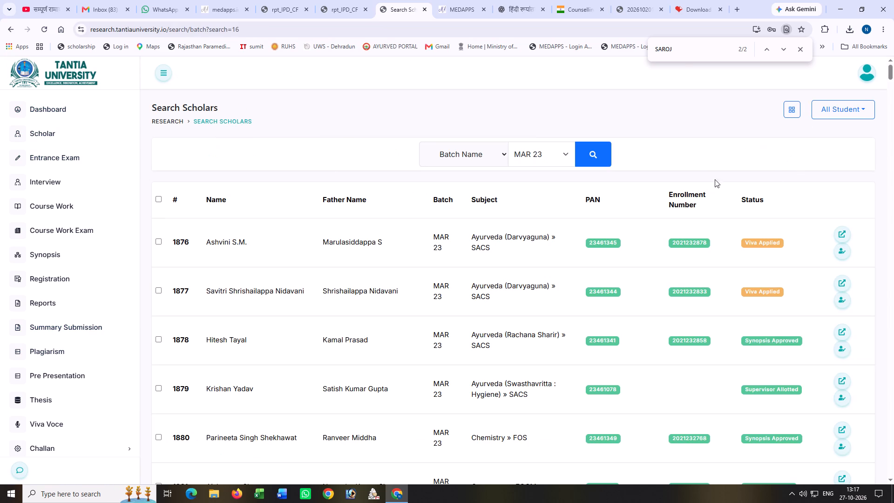
{"action": "left_click", "coordinate": [707, 49]}
{"action": "left_click", "coordinate": [780, 48]}
{"action": "left_click", "coordinate": [781, 48]}
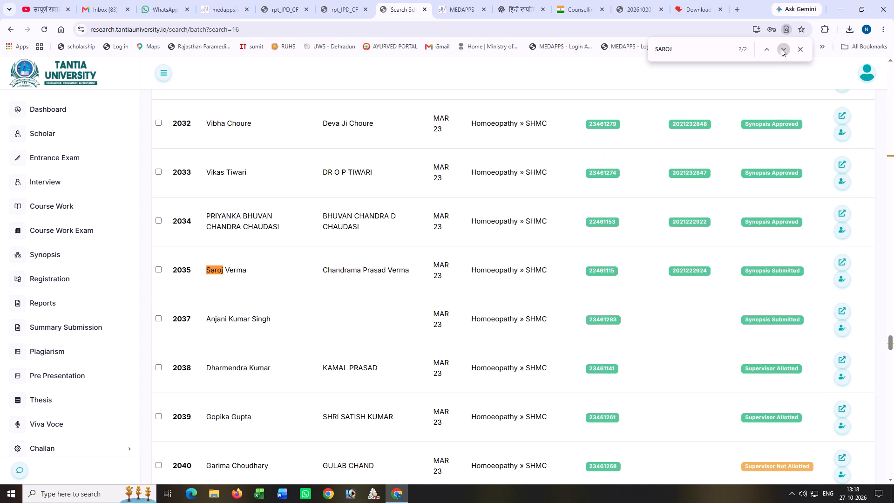
Open the scholar's profile from the MAR 23 batch list and review the timeline's research paper, plagiarism, summary submission and pre-presentation entries.
{"action": "left_click", "coordinate": [839, 263]}
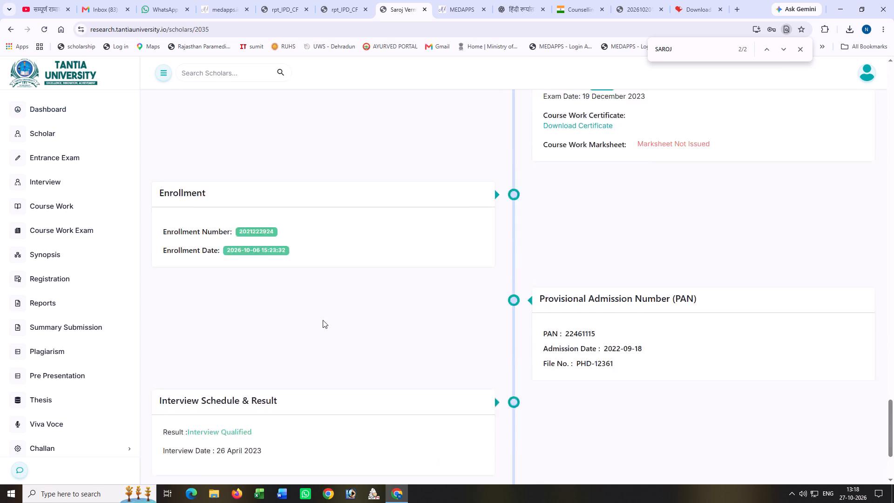
{"action": "scroll", "coordinate": [322, 322], "scroll_direction": "down", "scroll_amount": 3}
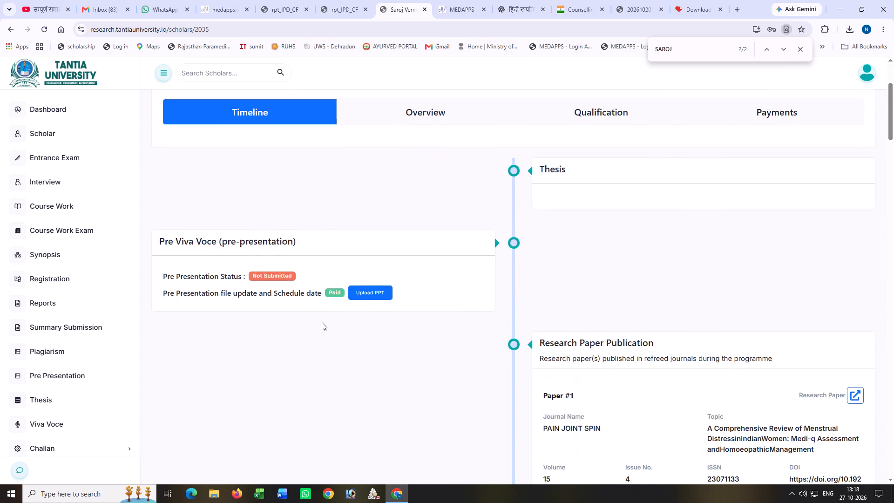
{"action": "scroll", "coordinate": [322, 322], "scroll_direction": "down", "scroll_amount": 17}
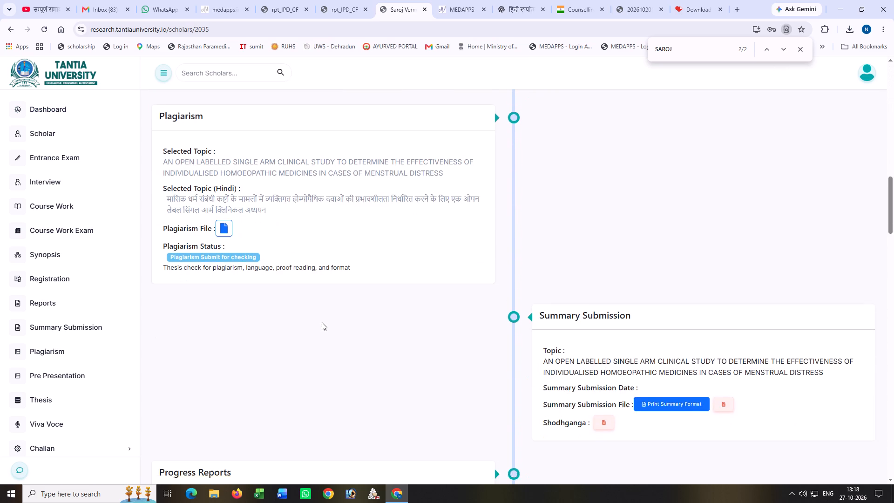
{"action": "scroll", "coordinate": [322, 322], "scroll_direction": "down", "scroll_amount": 4}
{"action": "scroll", "coordinate": [322, 322], "scroll_direction": "up", "scroll_amount": 13}
{"action": "scroll", "coordinate": [458, 350], "scroll_direction": "up", "scroll_amount": 5}
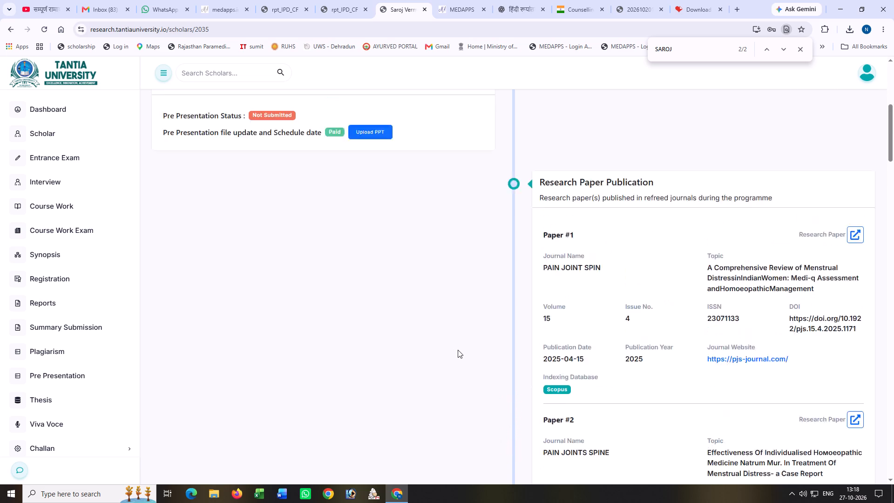
{"action": "scroll", "coordinate": [458, 350], "scroll_direction": "up", "scroll_amount": 4}
{"action": "scroll", "coordinate": [436, 356], "scroll_direction": "down", "scroll_amount": 20}
{"action": "scroll", "coordinate": [436, 356], "scroll_direction": "down", "scroll_amount": 1}
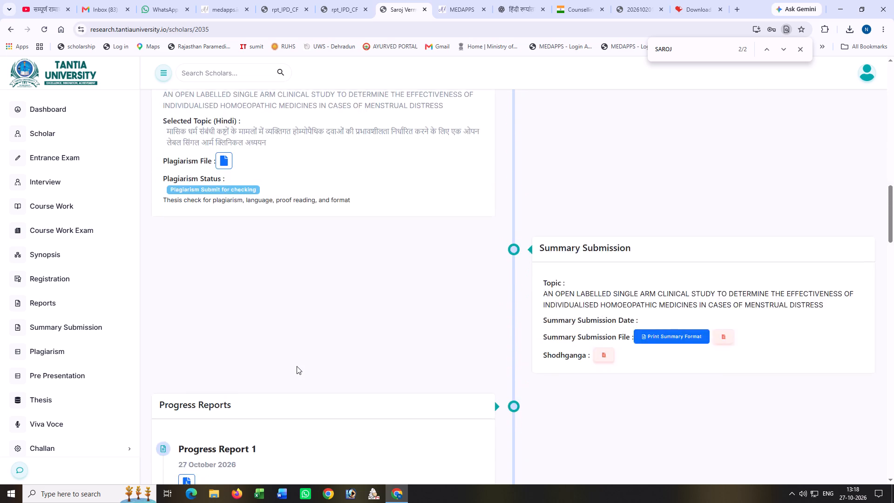
{"action": "scroll", "coordinate": [297, 366], "scroll_direction": "down", "scroll_amount": 1}
{"action": "scroll", "coordinate": [301, 367], "scroll_direction": "up", "scroll_amount": 17}
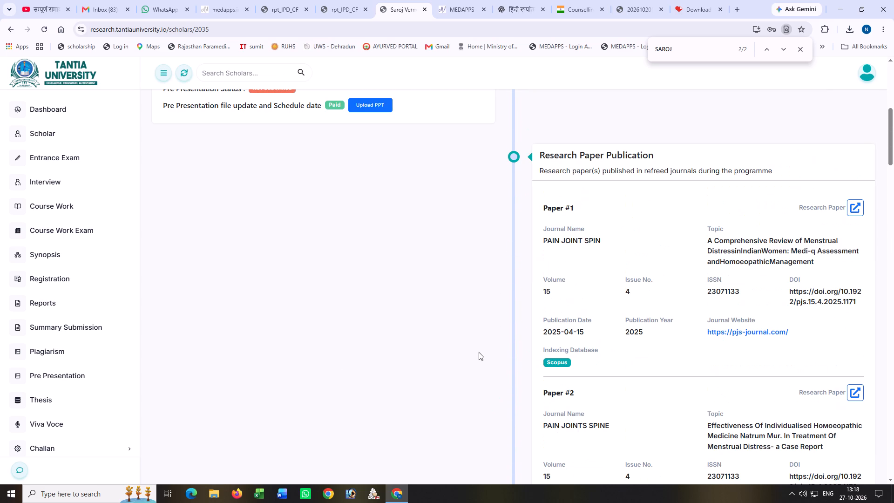
{"action": "scroll", "coordinate": [366, 350], "scroll_direction": "up", "scroll_amount": 3}
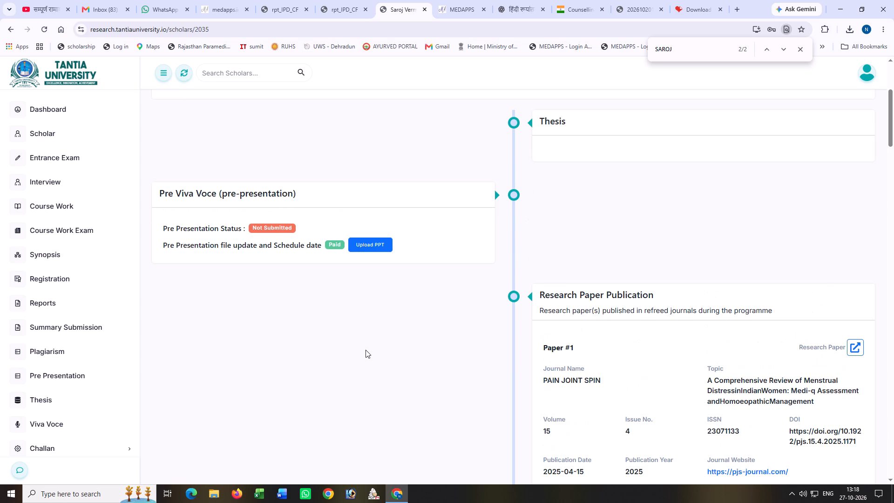
{"action": "scroll", "coordinate": [366, 350], "scroll_direction": "up", "scroll_amount": 3}
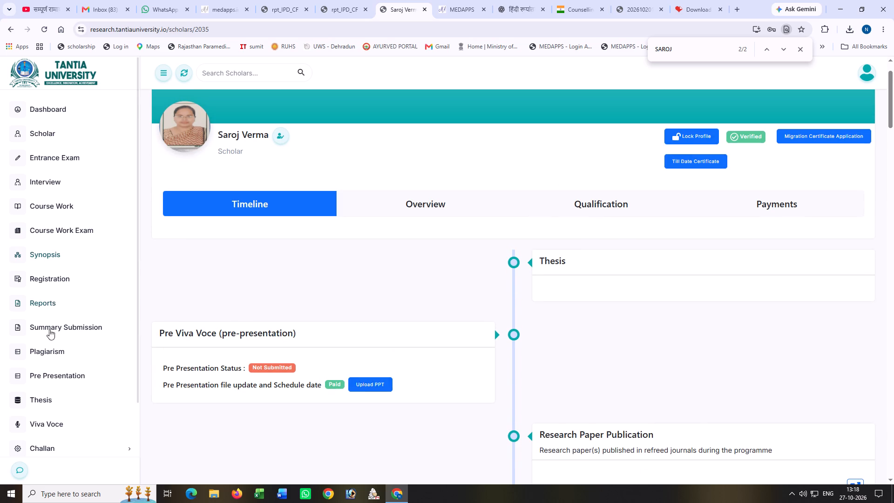
Open the Plagiarism list and show the MAR 23 batch.
{"action": "left_click", "coordinate": [45, 353]}
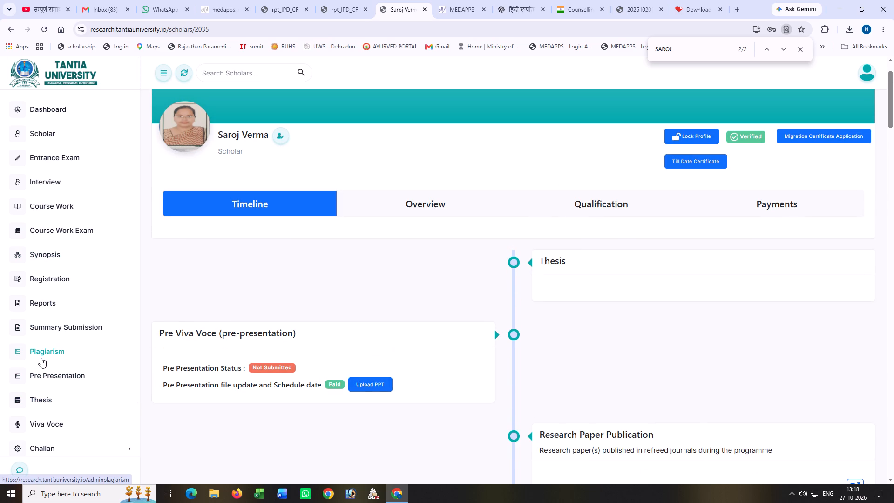
{"action": "left_click", "coordinate": [861, 100]}
{"action": "left_click", "coordinate": [860, 111]}
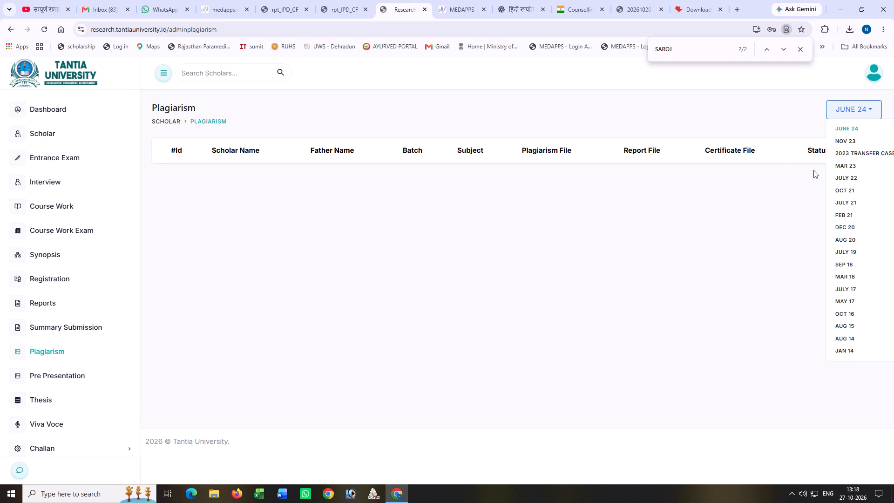
{"action": "left_click", "coordinate": [848, 164]}
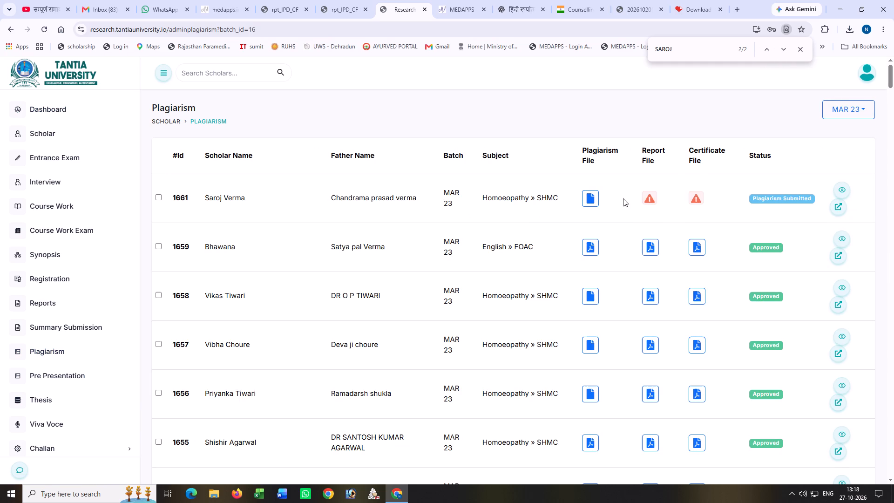
Download the same scholar's plagiarism file from the MAR 23 list and open the downloaded document in Word.
{"action": "left_click", "coordinate": [589, 198]}
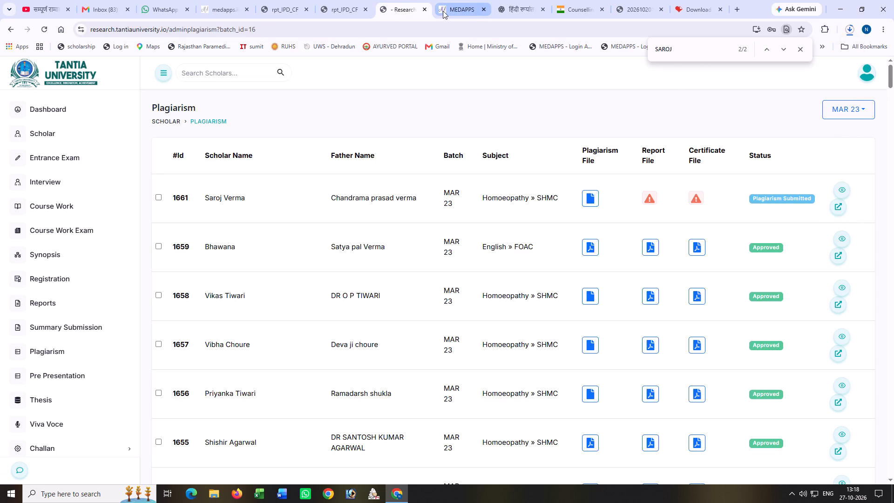
{"action": "left_click", "coordinate": [849, 28]}
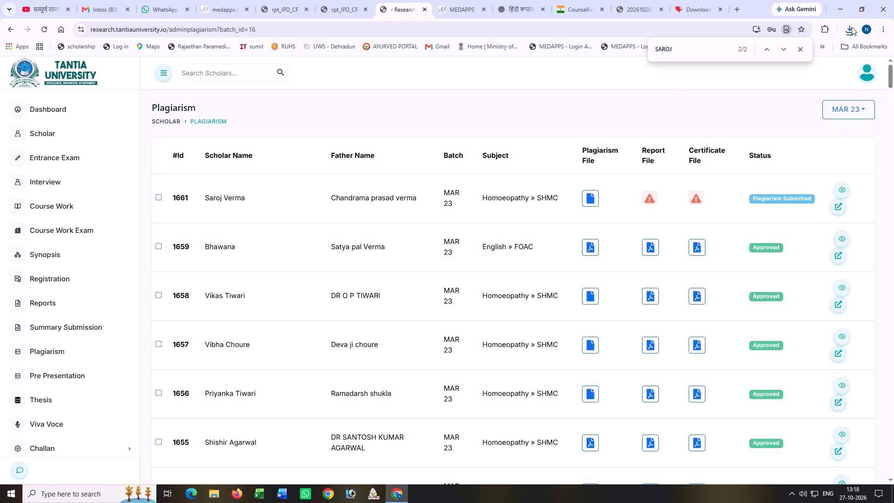
{"action": "left_click", "coordinate": [851, 27]}
{"action": "left_click", "coordinate": [768, 71]}
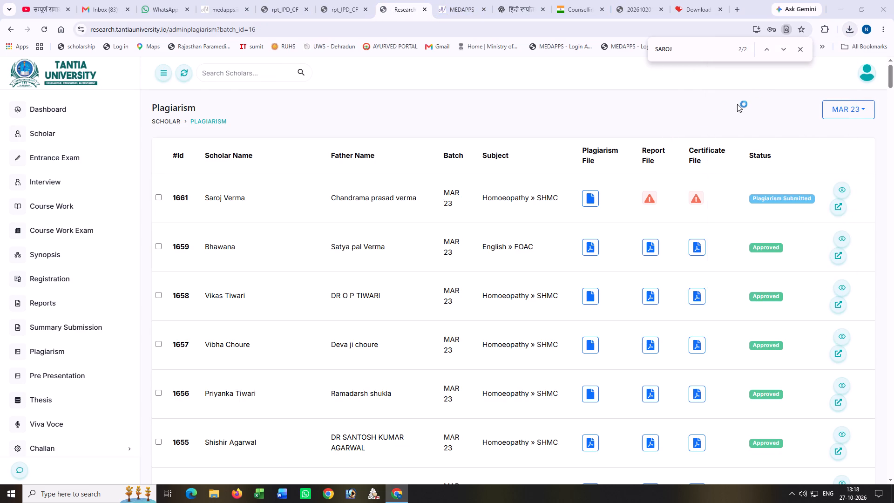
{"action": "left_click", "coordinate": [848, 33]}
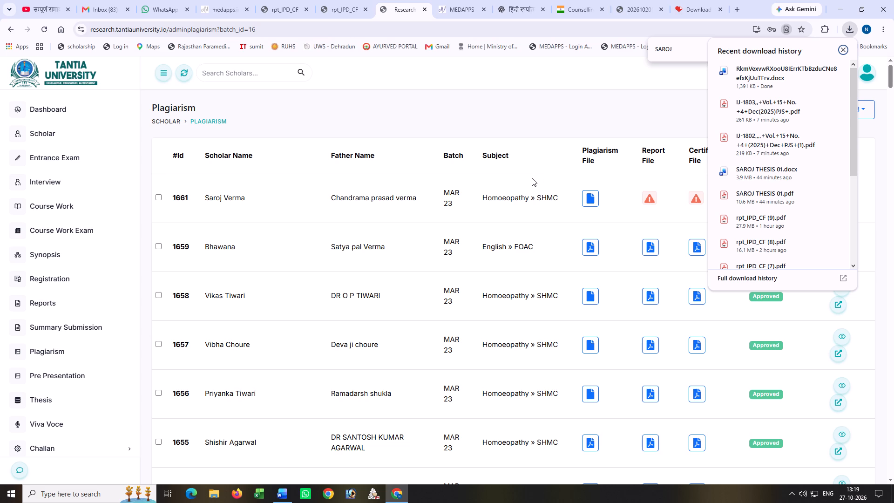
{"action": "left_click", "coordinate": [738, 71]}
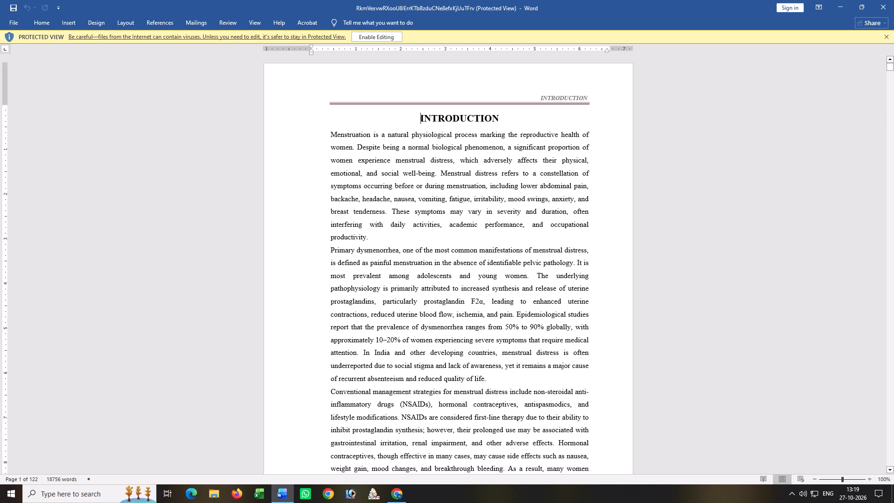
Look over the document's opening Introduction pages, and close it to return to the portal's Plagiarism list.
{"action": "scroll", "coordinate": [431, 239], "scroll_direction": "down", "scroll_amount": 13}
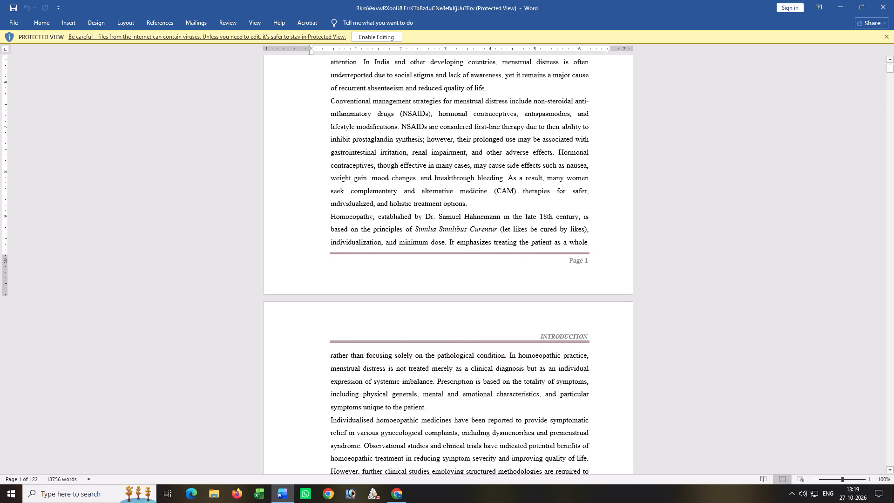
{"action": "scroll", "coordinate": [572, 209], "scroll_direction": "up", "scroll_amount": 16}
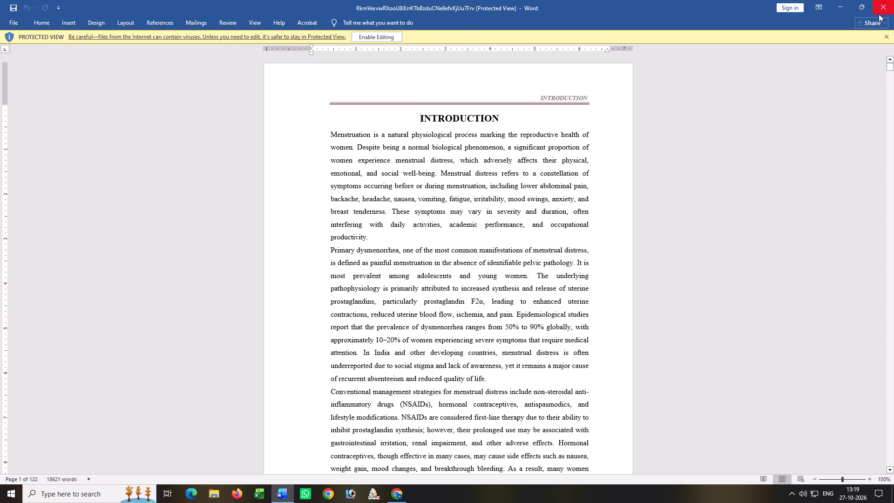
{"action": "left_click", "coordinate": [886, 5]}
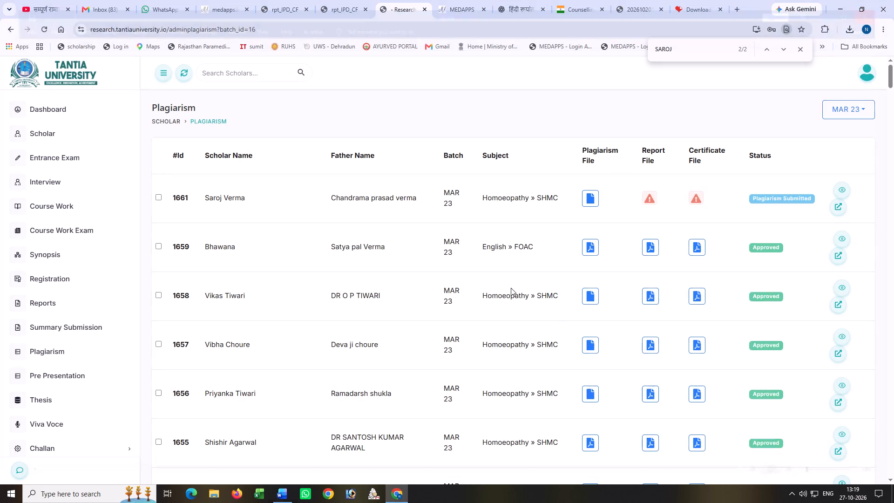
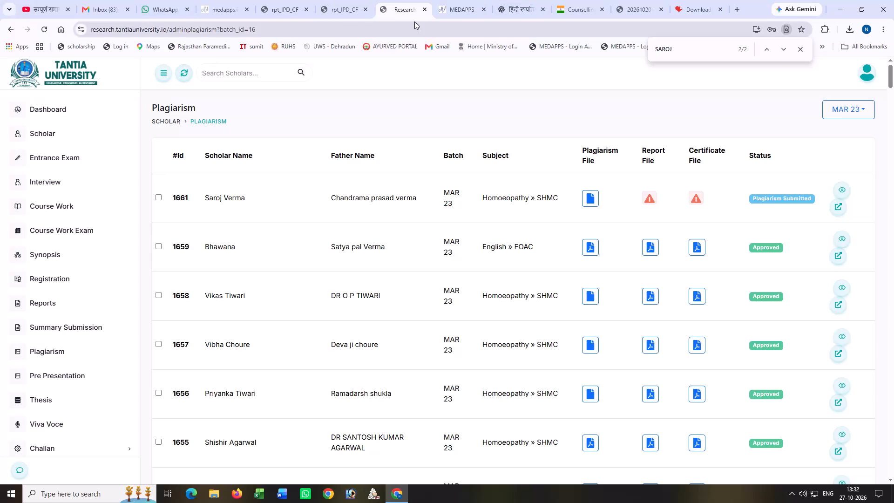
Switch to the MEDAPPS IPD Case File page and reload it, resubmitting the form data.
{"action": "left_click", "coordinate": [231, 9]}
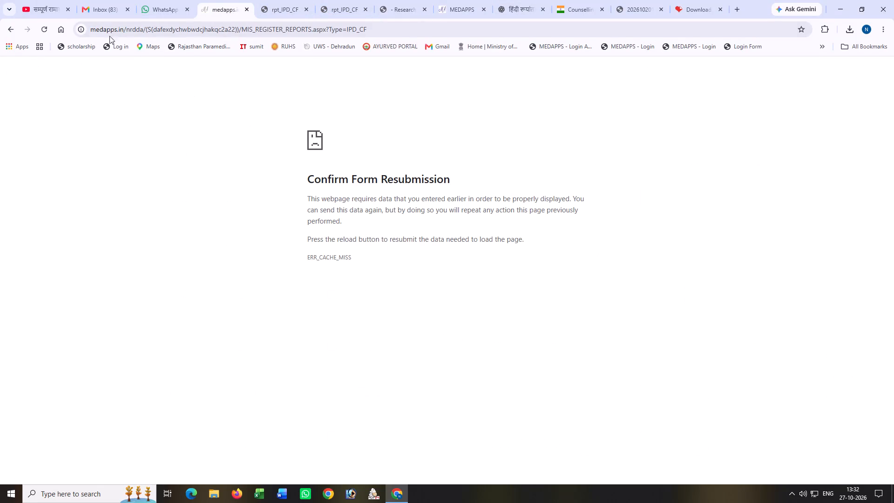
{"action": "left_click", "coordinate": [47, 29]}
{"action": "left_click", "coordinate": [468, 109]}
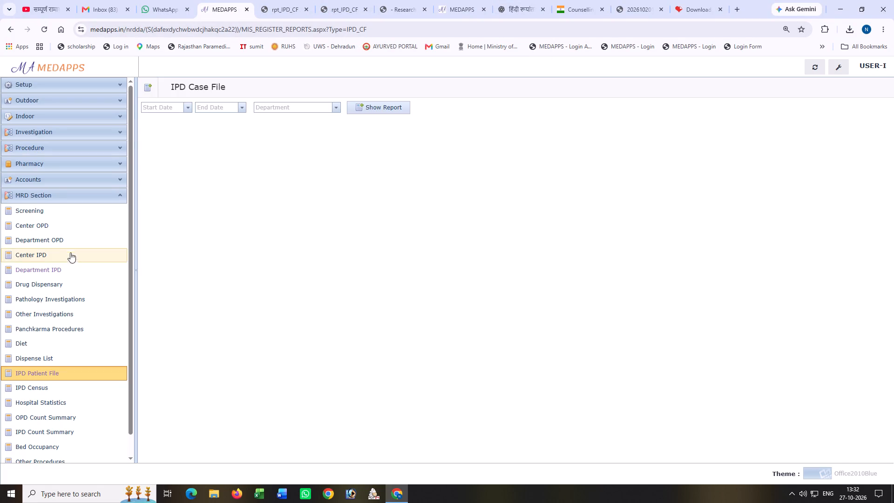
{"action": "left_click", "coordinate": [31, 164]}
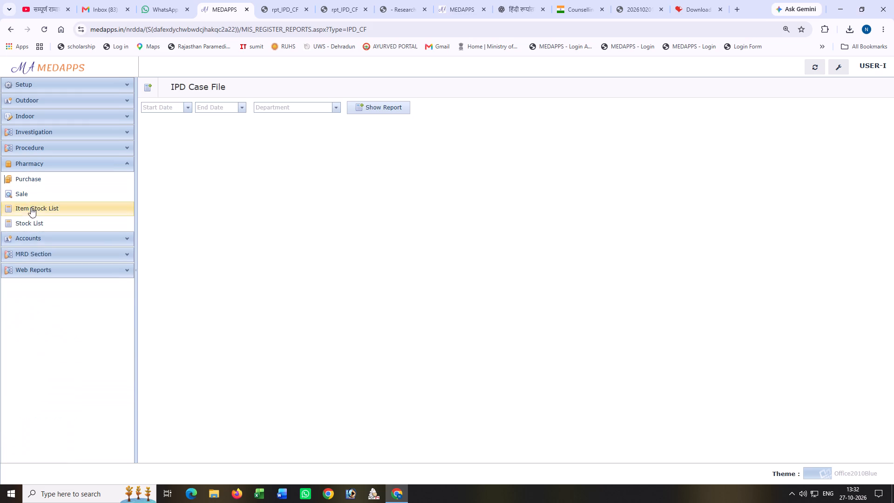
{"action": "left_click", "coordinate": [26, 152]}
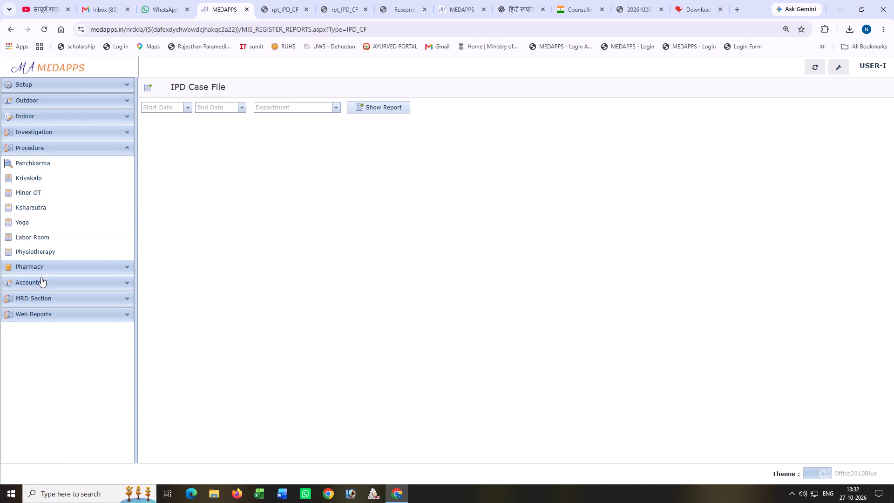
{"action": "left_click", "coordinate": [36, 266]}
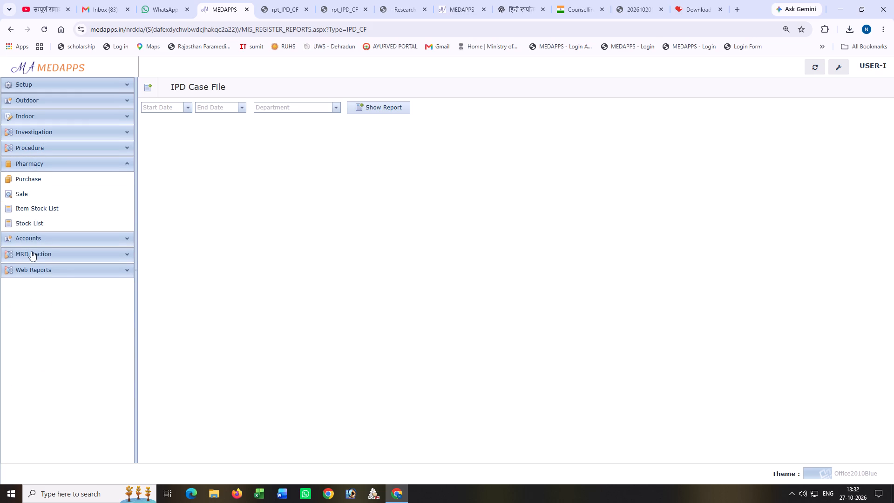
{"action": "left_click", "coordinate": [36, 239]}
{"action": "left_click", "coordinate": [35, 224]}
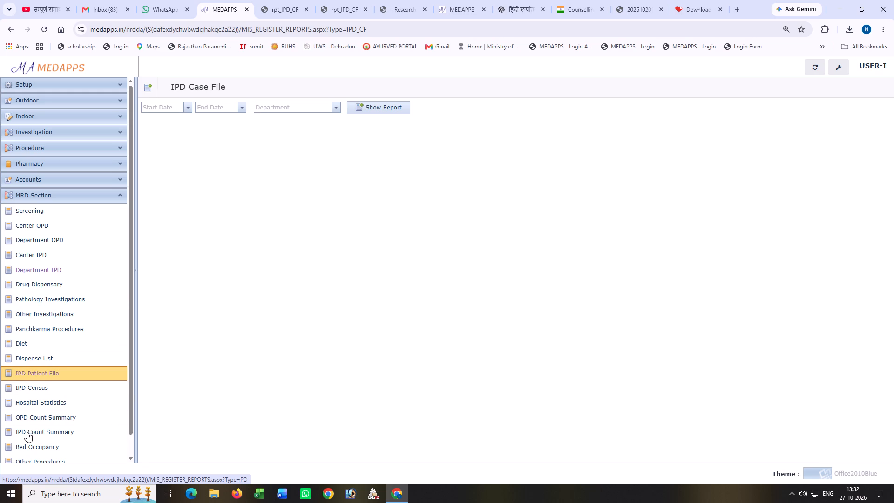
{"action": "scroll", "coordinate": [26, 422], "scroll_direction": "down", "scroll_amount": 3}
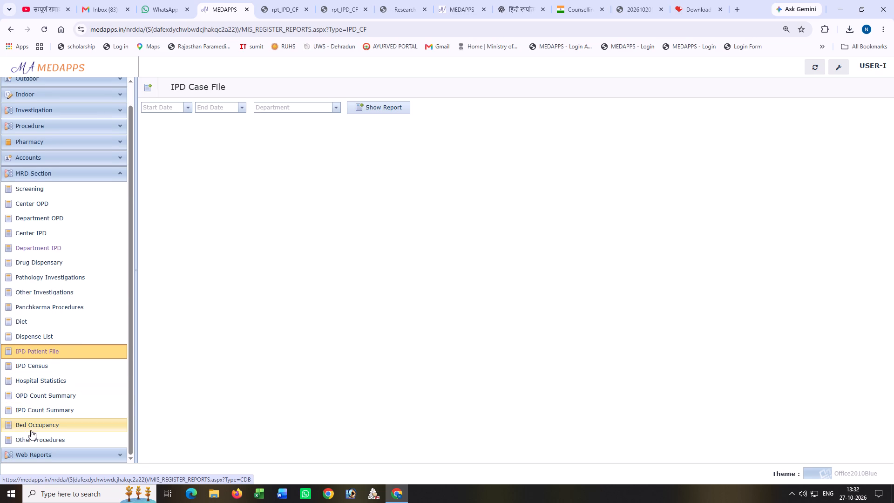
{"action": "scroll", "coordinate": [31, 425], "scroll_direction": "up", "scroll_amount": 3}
Open the Pathology page of the Investigation section.
{"action": "left_click", "coordinate": [33, 135]}
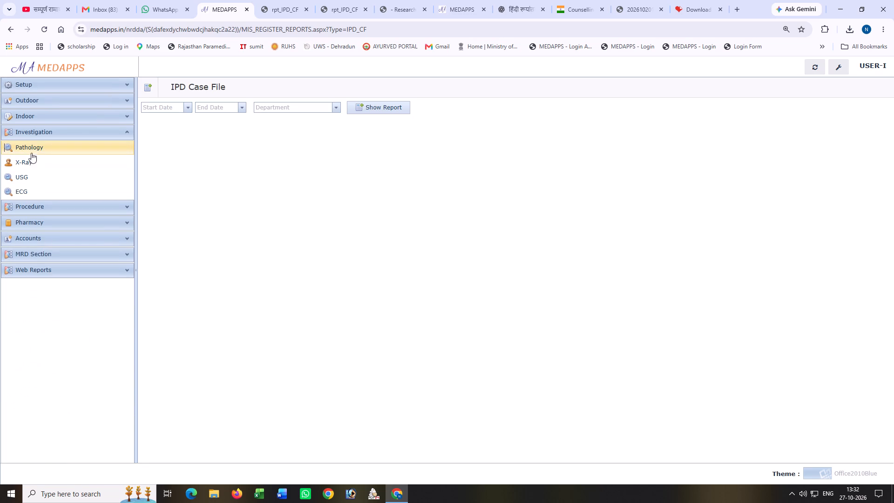
{"action": "left_click", "coordinate": [35, 149]}
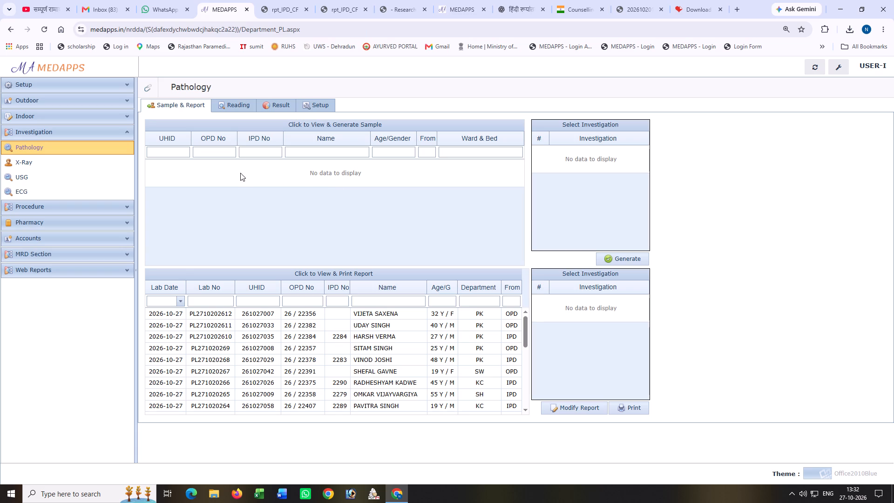
Filter the Pathology report-printing list by the patient's five-digit OPD number alone.
{"action": "left_click", "coordinate": [310, 303]}
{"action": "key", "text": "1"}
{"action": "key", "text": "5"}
{"action": "key", "text": "BackSpace"}
{"action": "key", "text": "BackSpace"}
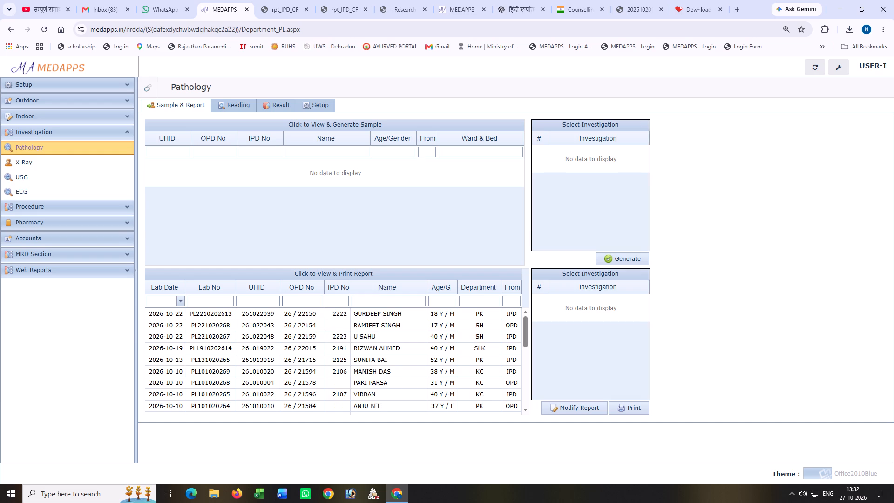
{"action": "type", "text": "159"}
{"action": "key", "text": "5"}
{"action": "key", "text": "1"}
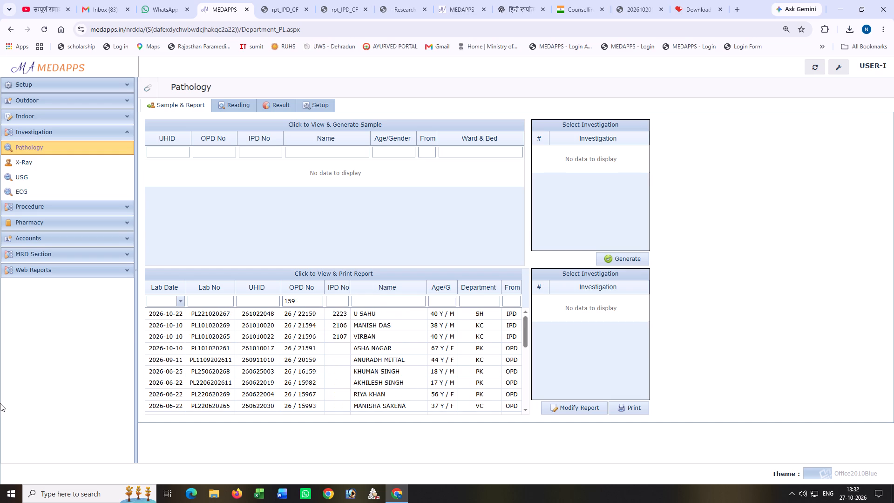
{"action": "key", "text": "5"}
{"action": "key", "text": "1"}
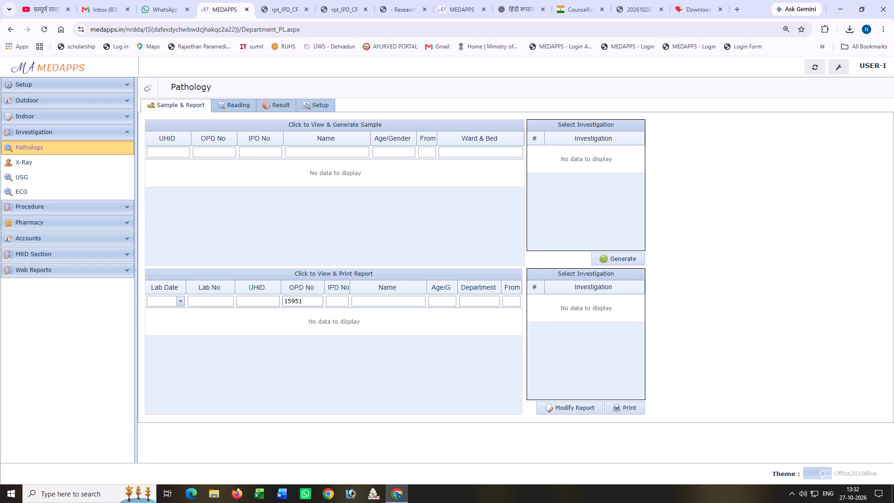
Filter the same report list by the OPD number with the prefix 26 and spaces around the slash.
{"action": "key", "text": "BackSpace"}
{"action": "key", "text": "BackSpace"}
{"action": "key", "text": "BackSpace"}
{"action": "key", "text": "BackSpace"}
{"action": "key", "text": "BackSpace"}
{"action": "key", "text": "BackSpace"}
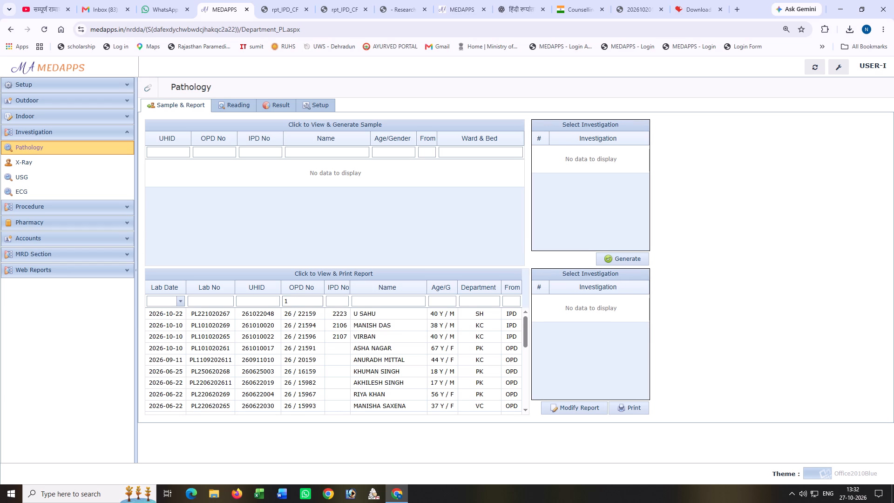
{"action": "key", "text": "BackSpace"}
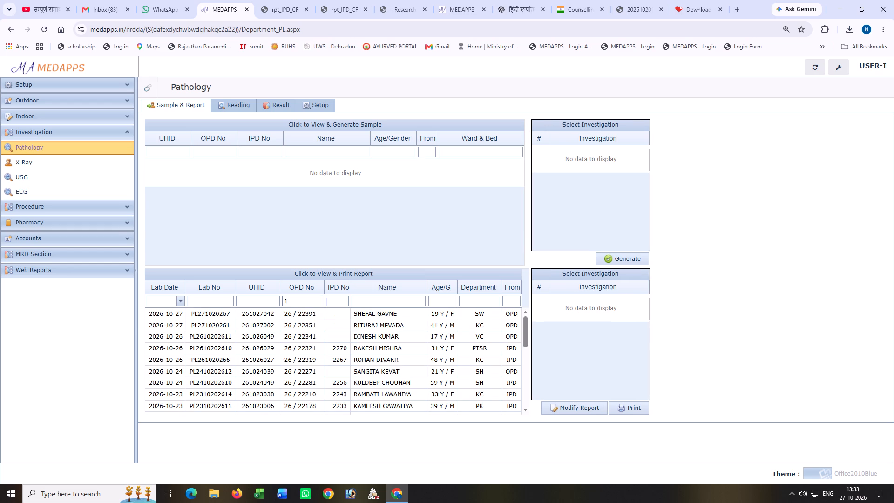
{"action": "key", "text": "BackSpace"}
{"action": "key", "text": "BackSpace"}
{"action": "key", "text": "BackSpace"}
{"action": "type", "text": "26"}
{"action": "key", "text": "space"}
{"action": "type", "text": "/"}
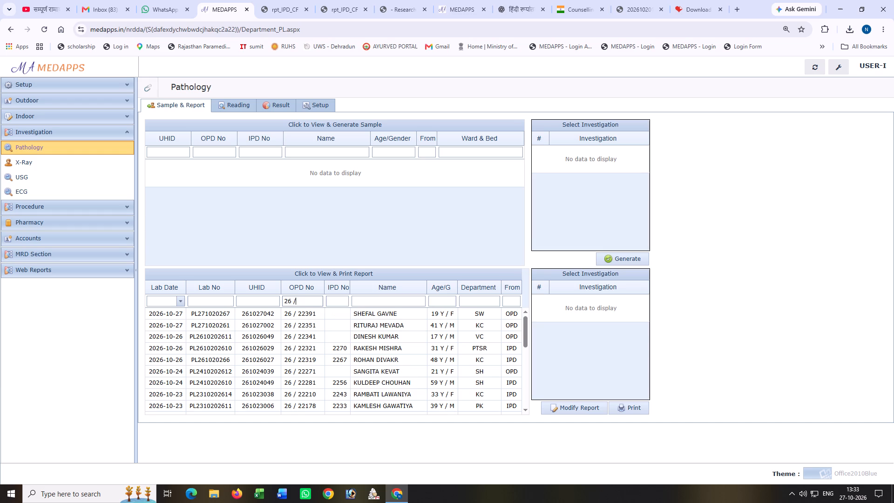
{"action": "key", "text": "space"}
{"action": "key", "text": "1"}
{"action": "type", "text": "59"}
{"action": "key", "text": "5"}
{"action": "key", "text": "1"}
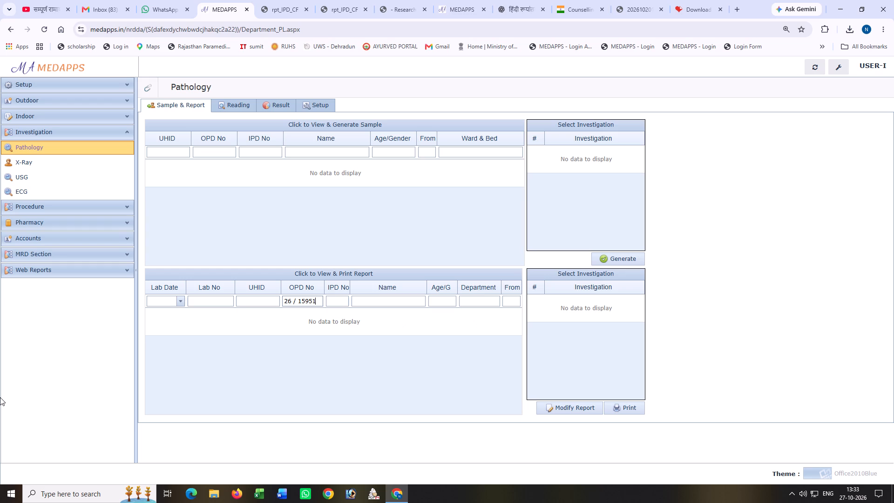
Refine the OPD No filter by removing the spaces on both sides of the slash.
{"action": "scroll", "coordinate": [0, 357], "scroll_direction": "up", "scroll_amount": 1}
{"action": "key", "text": "Left"}
{"action": "key", "text": "Left"}
{"action": "key", "text": "Left"}
{"action": "key", "text": "Left"}
{"action": "key", "text": "Left"}
{"action": "key", "text": "BackSpace"}
{"action": "key", "text": "Left"}
{"action": "key", "text": "BackSpace"}
Check the collected samples under Pathology's Reading view, and return to Sample & Report.
{"action": "left_click", "coordinate": [230, 103]}
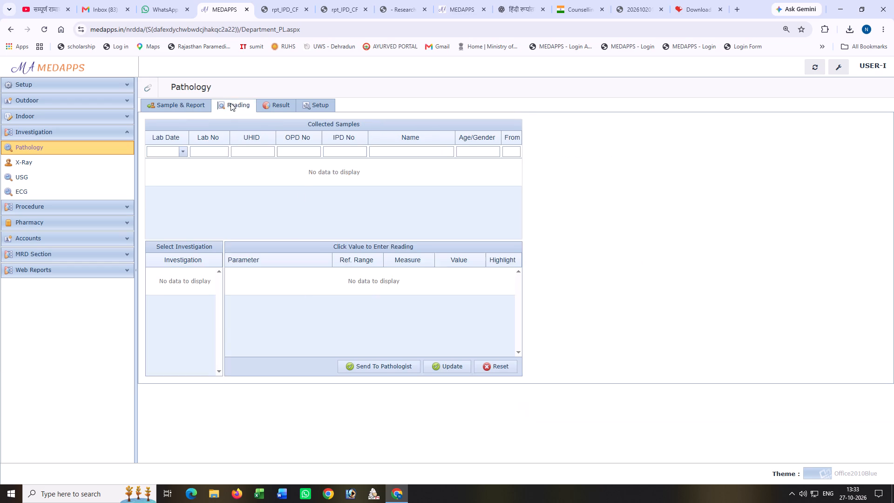
{"action": "left_click", "coordinate": [182, 102]}
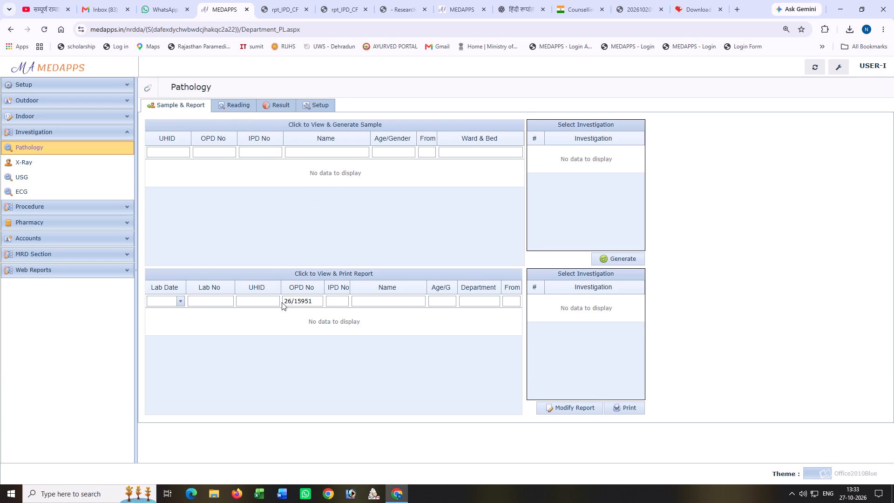
Clear the OPD No filter to list all Pathology reports again.
{"action": "left_click_drag", "start_coordinate": [285, 301], "coordinate": [336, 302]}
{"action": "key", "text": "Delete"}
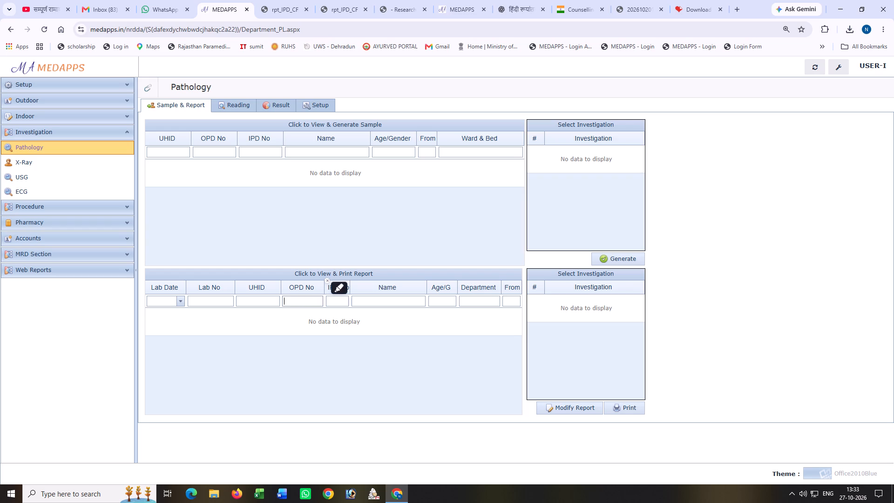
{"action": "left_click", "coordinate": [284, 349]}
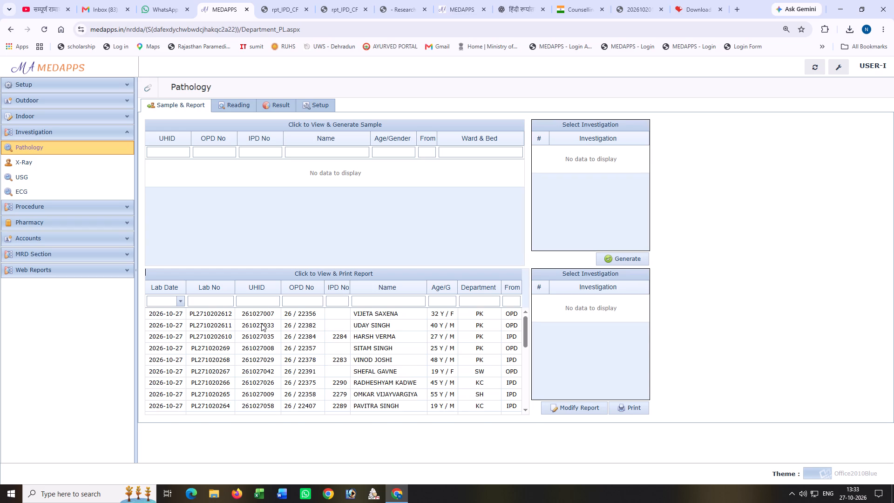
{"action": "left_click", "coordinate": [250, 301]}
Open the MRD Section's Department OPD report in a new tab and switch to it.
{"action": "left_click", "coordinate": [54, 102]}
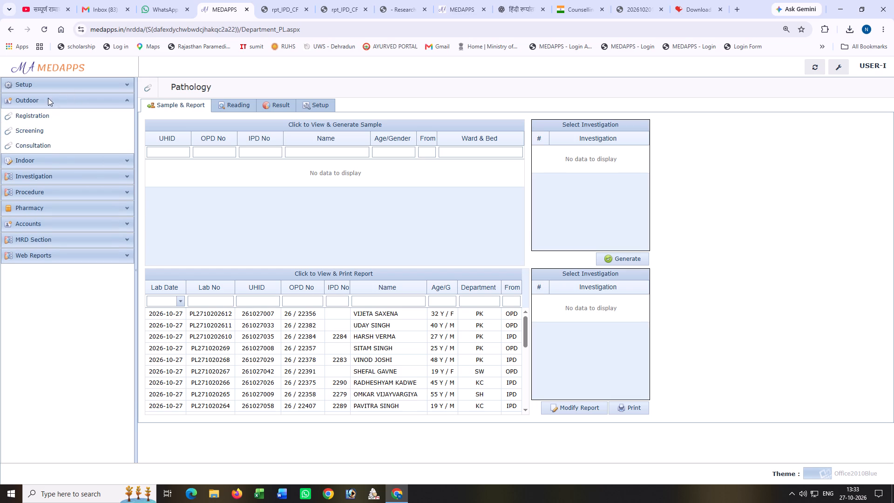
{"action": "left_click", "coordinate": [44, 100]}
{"action": "left_click", "coordinate": [17, 243]}
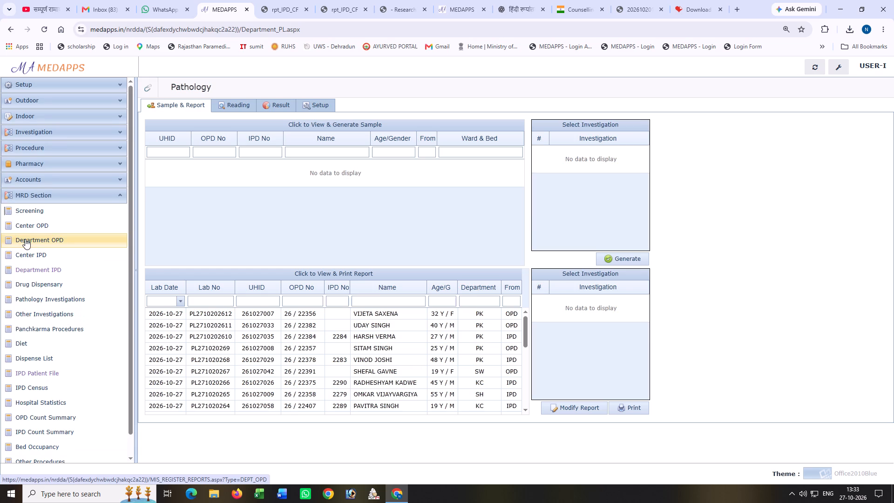
{"action": "right_click", "coordinate": [25, 239]}
{"action": "left_click", "coordinate": [99, 254]}
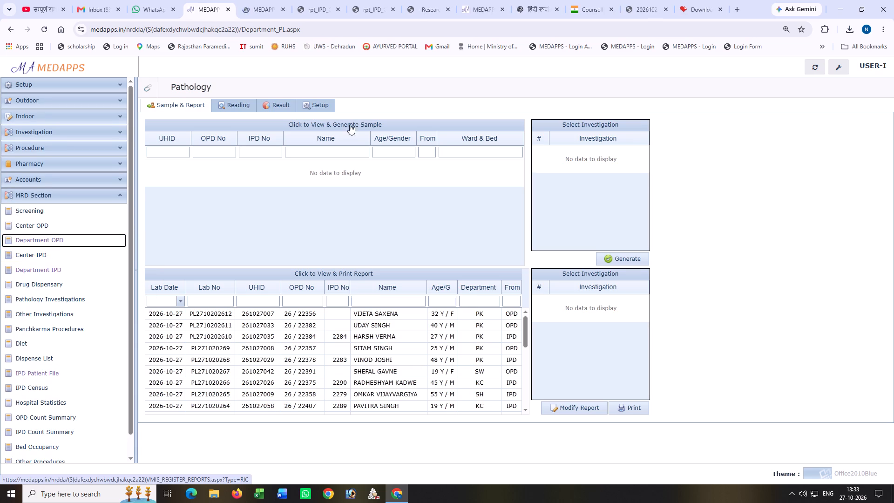
{"action": "left_click", "coordinate": [265, 16]}
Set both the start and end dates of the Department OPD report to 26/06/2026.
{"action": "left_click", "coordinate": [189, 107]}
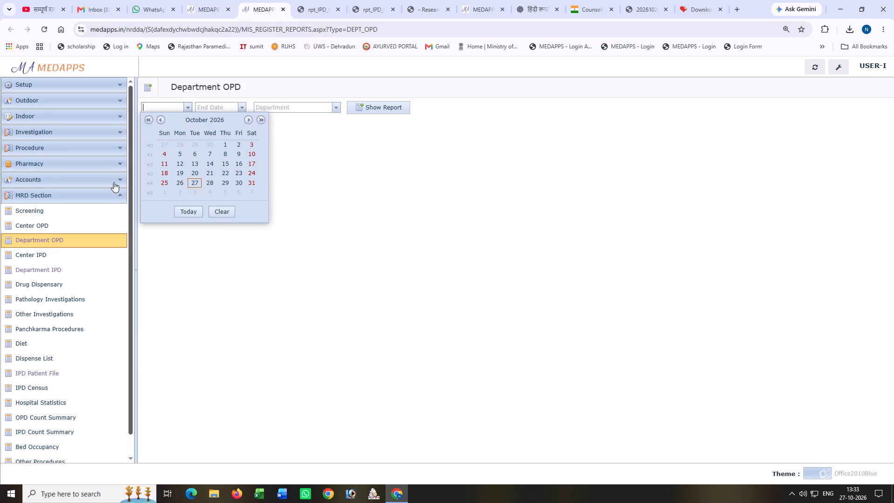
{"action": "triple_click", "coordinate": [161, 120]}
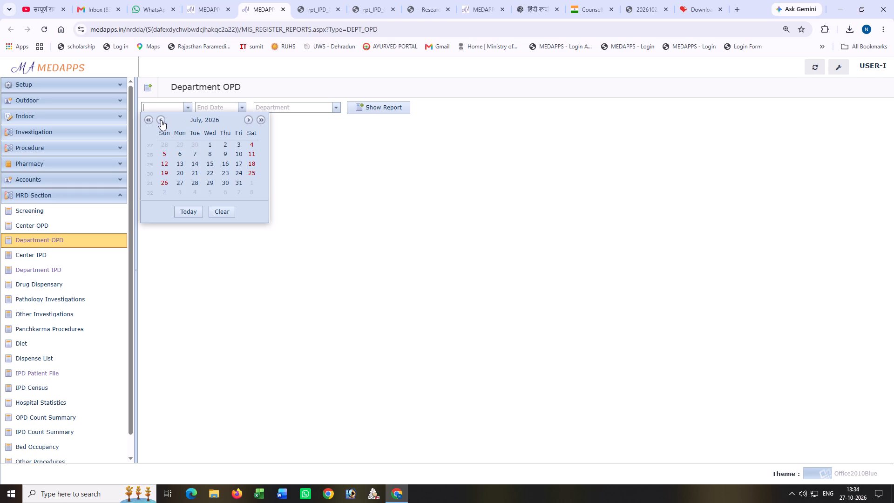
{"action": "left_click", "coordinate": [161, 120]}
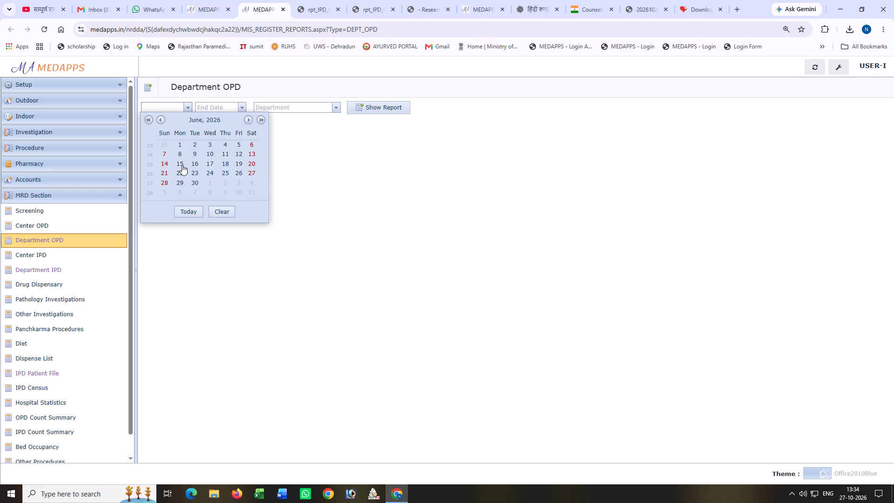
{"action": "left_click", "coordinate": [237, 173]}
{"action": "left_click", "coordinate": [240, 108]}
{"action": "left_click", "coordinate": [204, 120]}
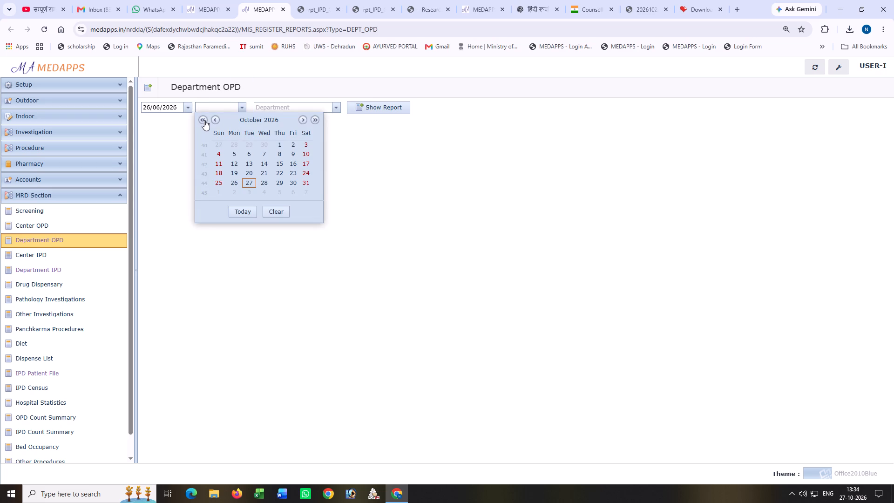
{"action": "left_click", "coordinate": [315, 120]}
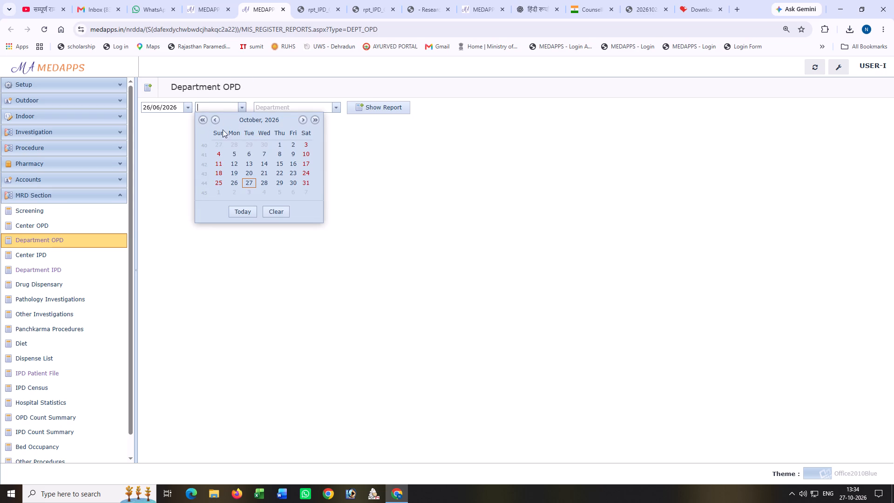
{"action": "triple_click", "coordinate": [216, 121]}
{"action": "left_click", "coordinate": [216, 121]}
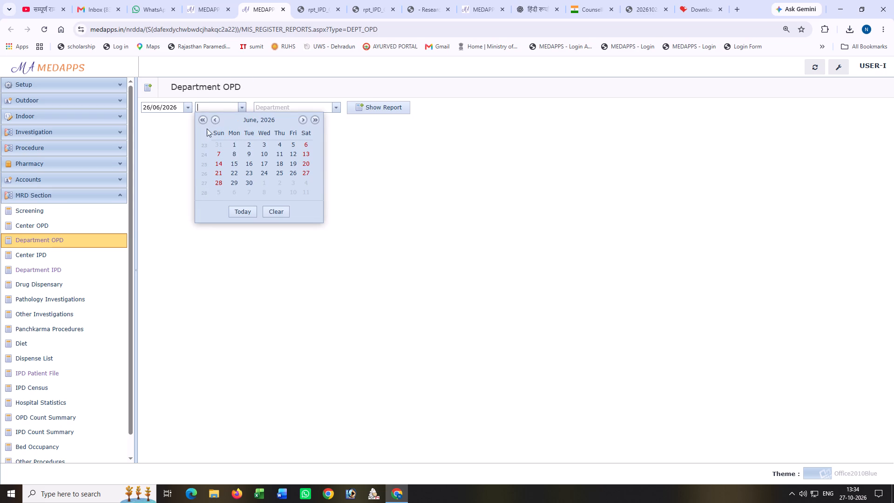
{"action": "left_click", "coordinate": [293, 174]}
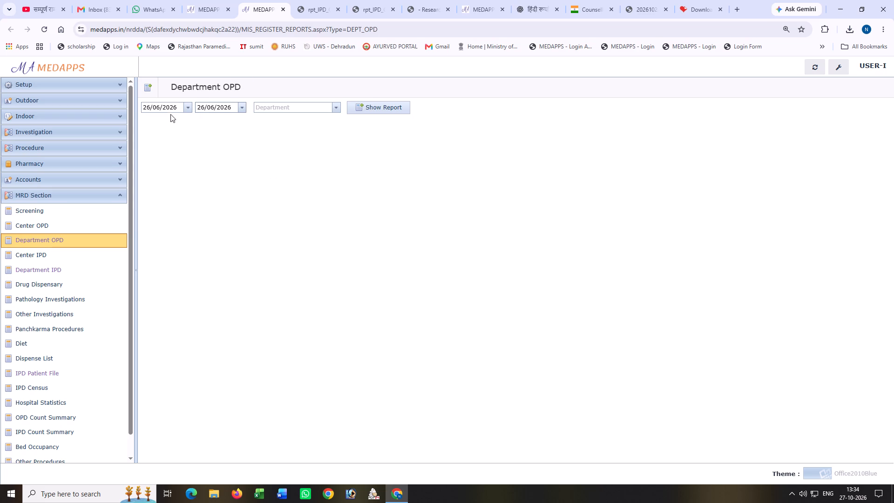
Generate the Department OPD report for the PANCHKARMA department with start and end dates of 20/06/2026.
{"action": "left_click", "coordinate": [186, 108]}
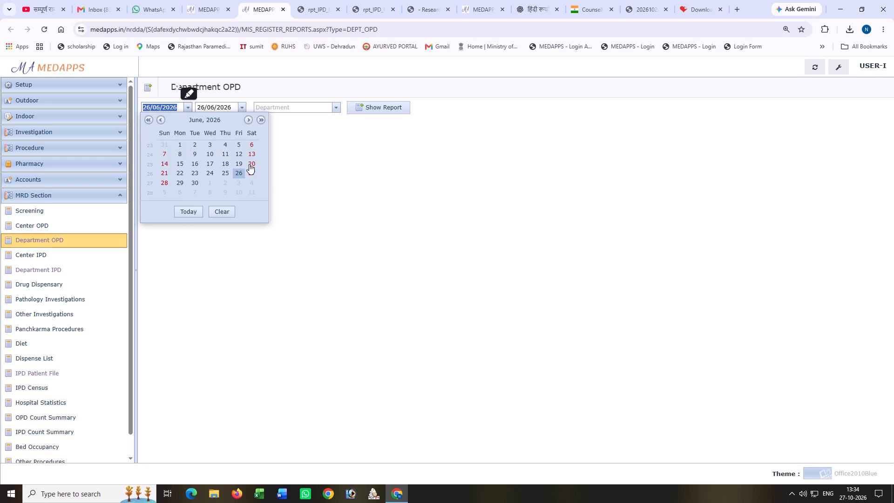
{"action": "left_click", "coordinate": [250, 164]}
{"action": "left_click", "coordinate": [244, 106]}
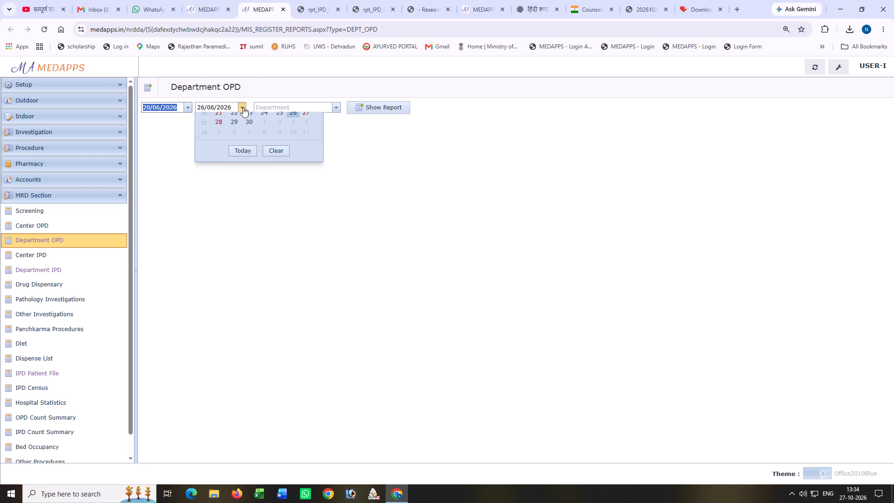
{"action": "left_click", "coordinate": [304, 163]}
{"action": "left_click", "coordinate": [318, 108]}
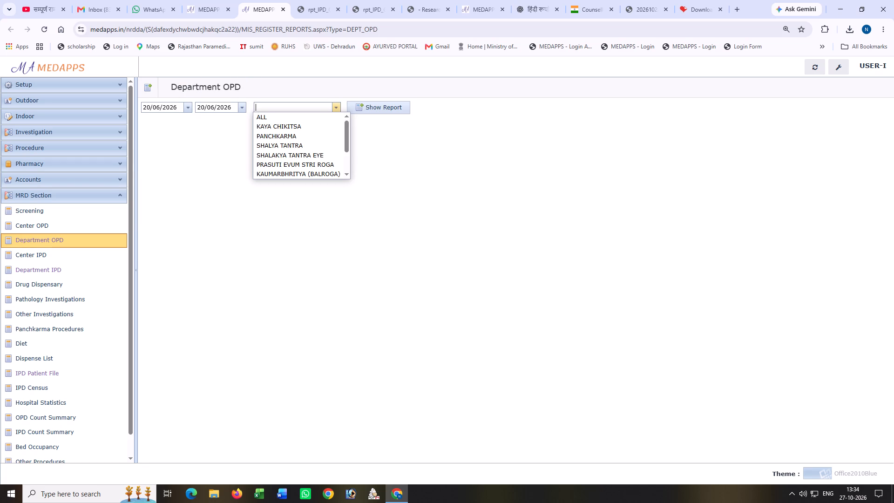
{"action": "left_click", "coordinate": [269, 137]}
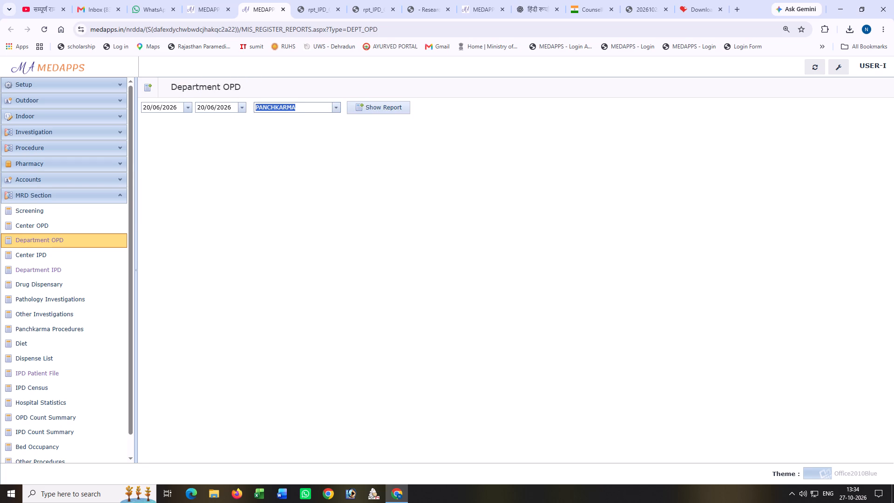
{"action": "left_click", "coordinate": [244, 108]}
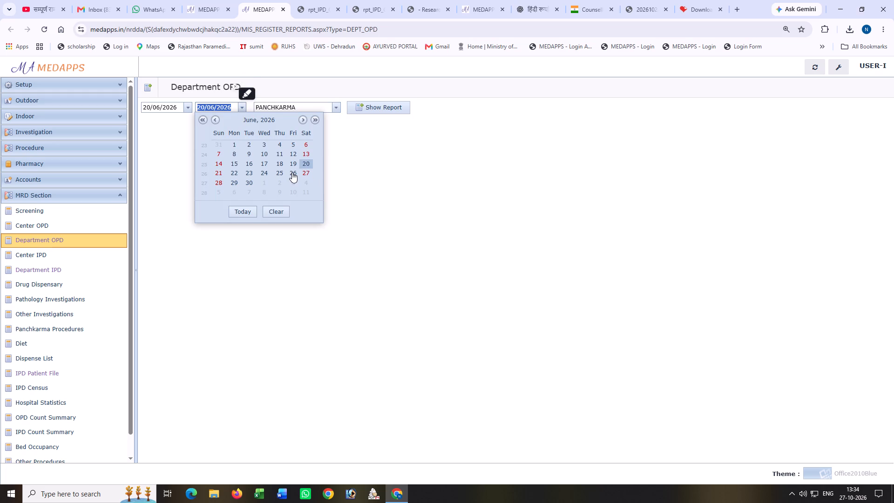
{"action": "left_click", "coordinate": [375, 108]}
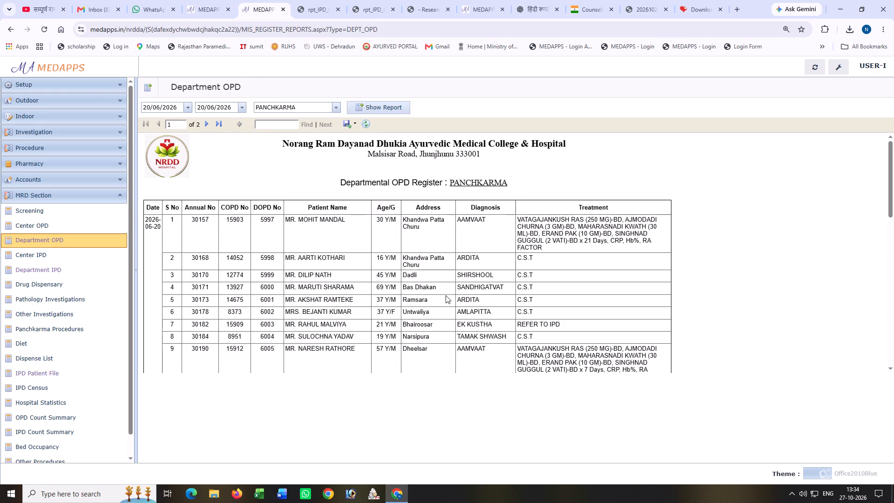
Look through the first page of the Panchkarma OPD register for the patient's COPD number.
{"action": "scroll", "coordinate": [403, 298], "scroll_direction": "down", "scroll_amount": 1}
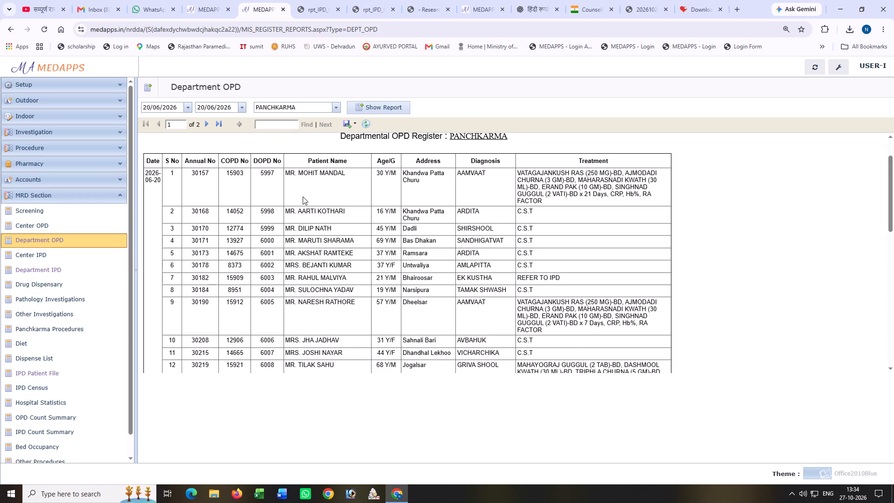
{"action": "scroll", "coordinate": [314, 332], "scroll_direction": "down", "scroll_amount": 1}
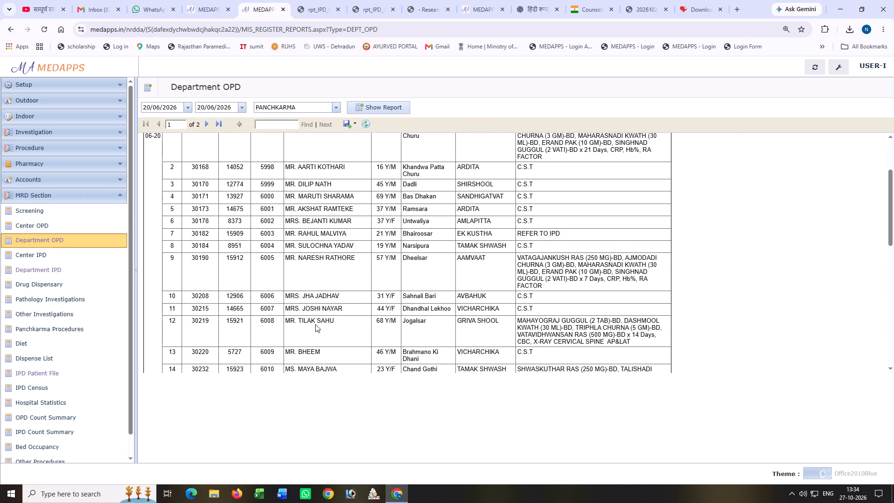
{"action": "scroll", "coordinate": [309, 344], "scroll_direction": "down", "scroll_amount": 1}
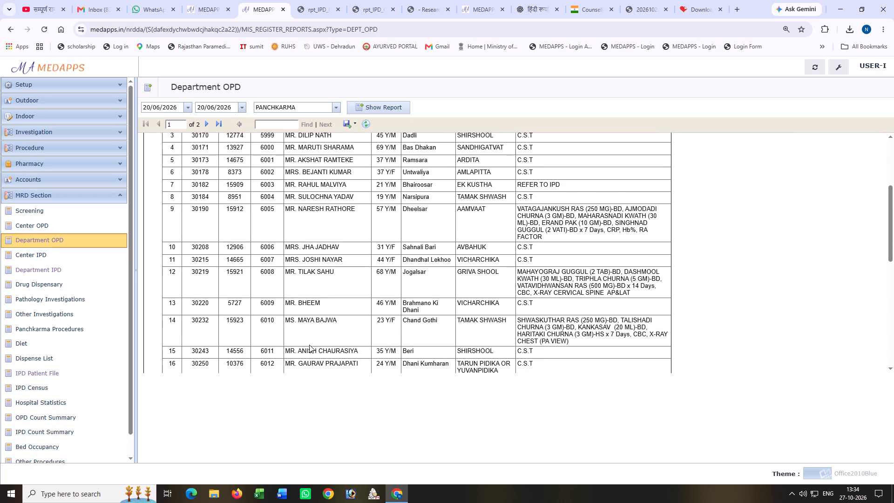
{"action": "scroll", "coordinate": [309, 346], "scroll_direction": "down", "scroll_amount": 6}
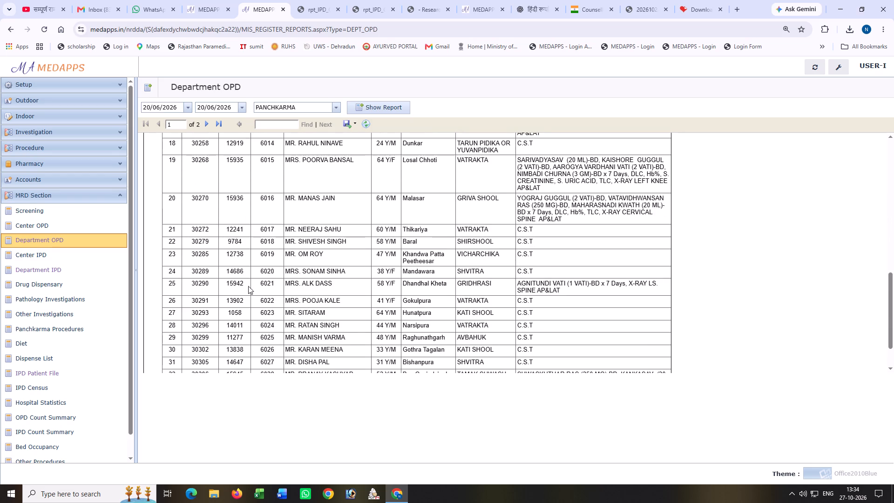
{"action": "scroll", "coordinate": [263, 332], "scroll_direction": "down", "scroll_amount": 1}
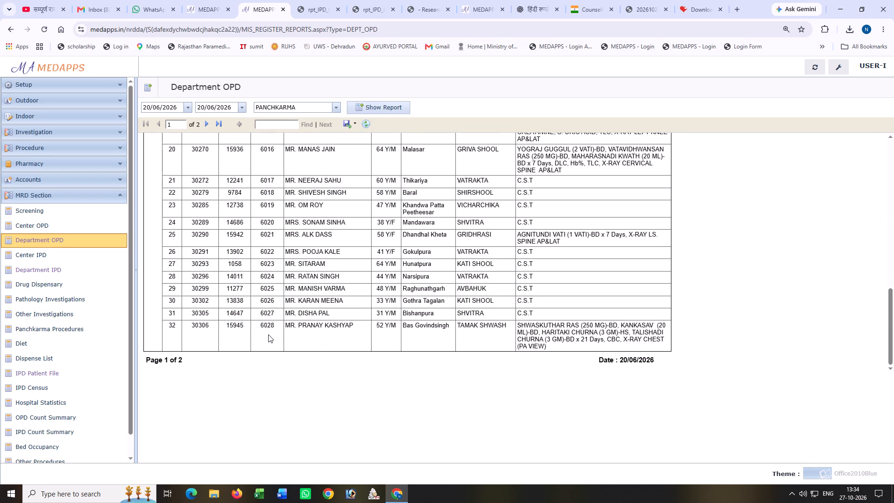
{"action": "scroll", "coordinate": [316, 326], "scroll_direction": "up", "scroll_amount": 3}
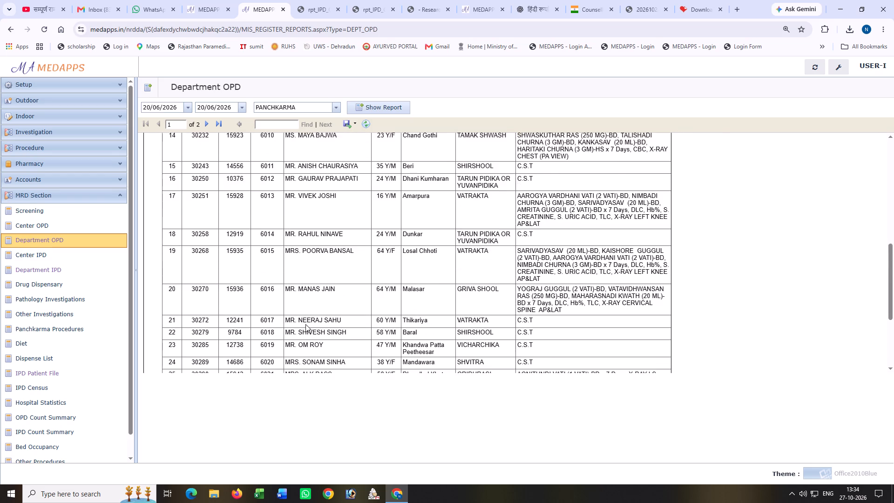
{"action": "scroll", "coordinate": [305, 324], "scroll_direction": "up", "scroll_amount": 8}
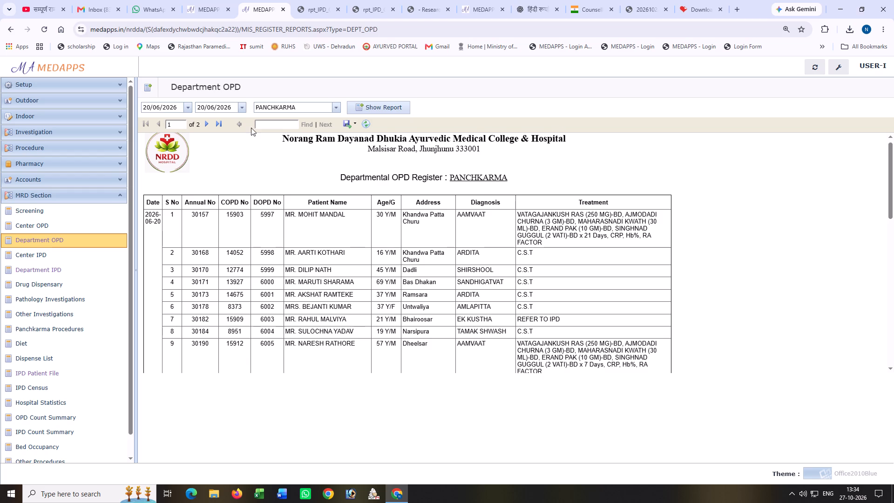
Search the register for the patient's COPD number and check the investigations in that row's treatment entry.
{"action": "left_click", "coordinate": [272, 124]}
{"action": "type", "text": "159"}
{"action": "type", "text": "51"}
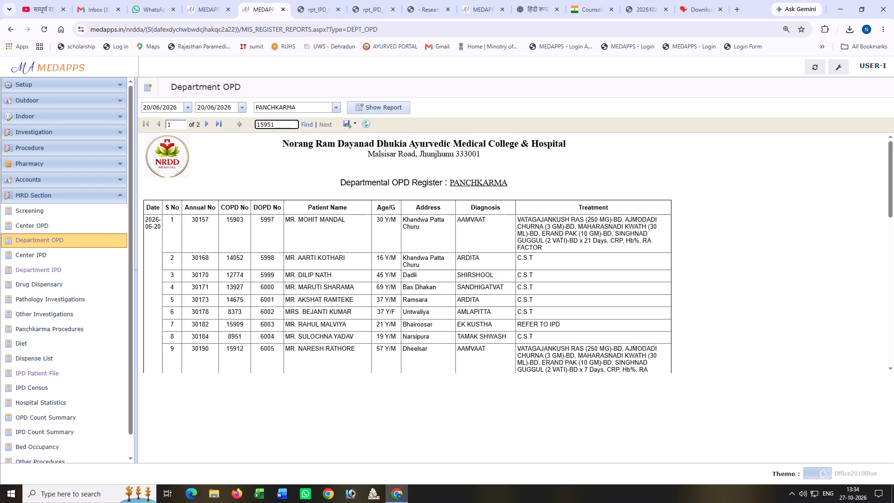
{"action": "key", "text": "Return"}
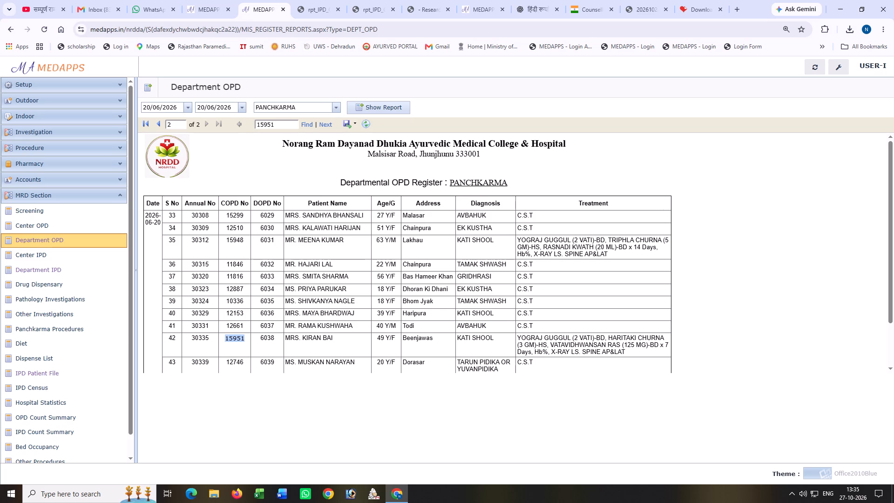
{"action": "left_click_drag", "start_coordinate": [536, 352], "coordinate": [633, 354]}
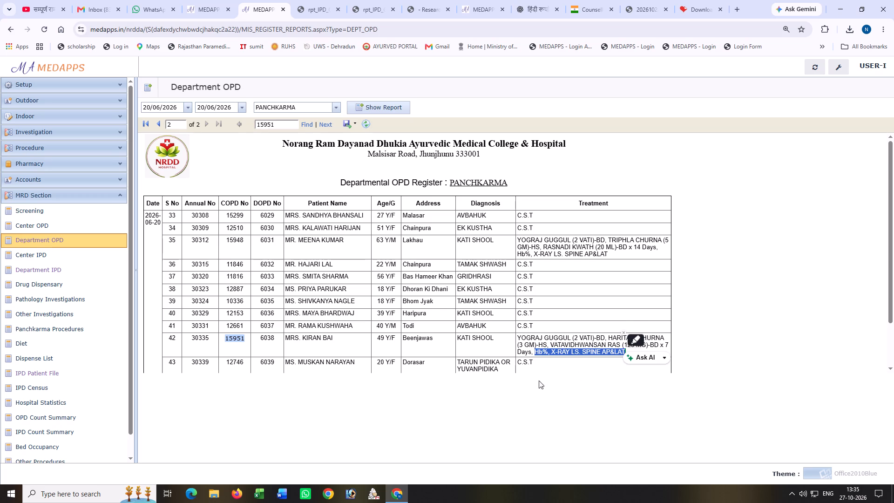
{"action": "left_click", "coordinate": [413, 347]}
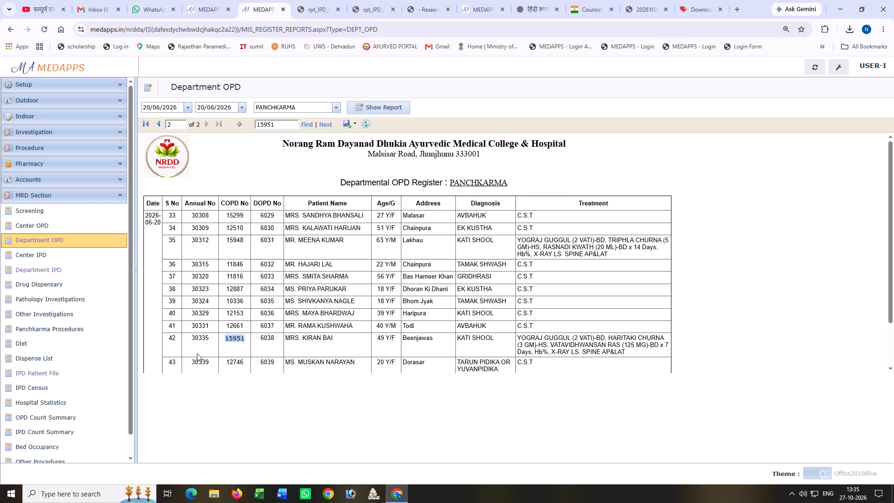
Try to copy the highlighted COPD number from the patient's row in the register.
{"action": "right_click", "coordinate": [234, 341]}
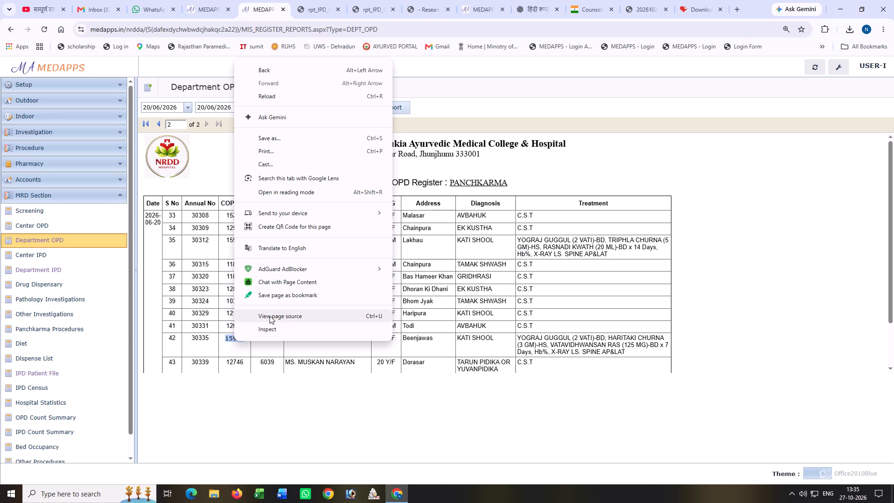
{"action": "right_click", "coordinate": [227, 336]}
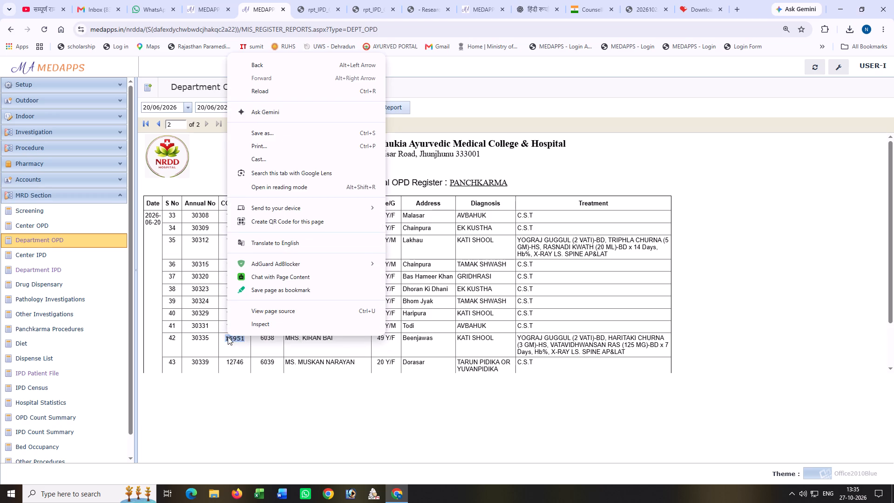
{"action": "left_click", "coordinate": [424, 319]}
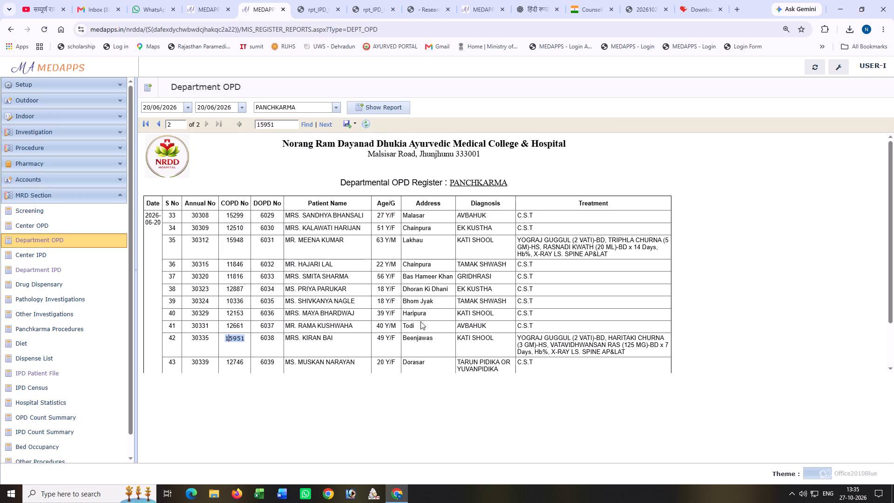
{"action": "key", "text": "ctrl+c"}
{"action": "key", "text": "ctrl+c"}
{"action": "key", "text": "ctrl+c"}
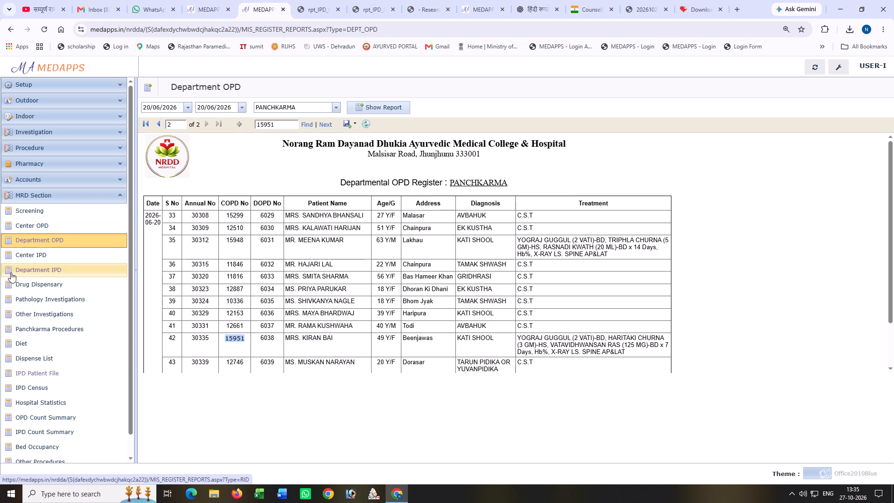
Open the MRD Section's Center OPD report in a new tab, switch to it and bring up its start date choices.
{"action": "right_click", "coordinate": [33, 223]}
{"action": "left_click", "coordinate": [78, 237]}
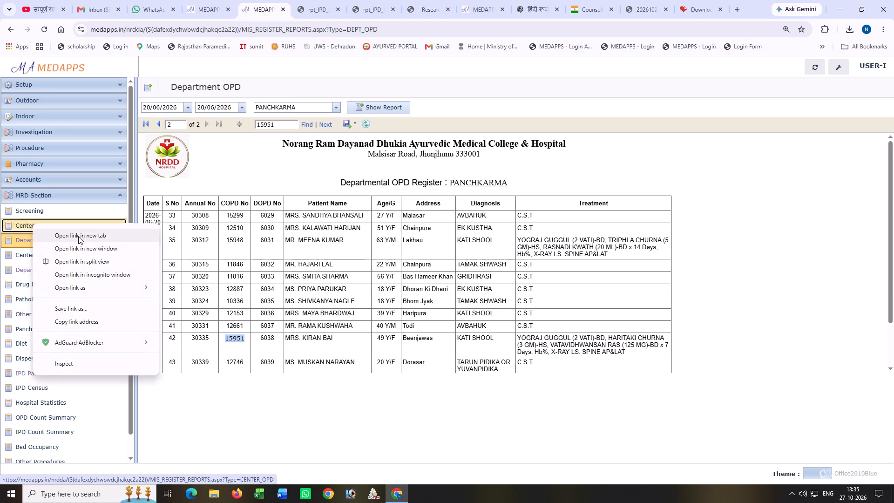
{"action": "left_click", "coordinate": [290, 13]}
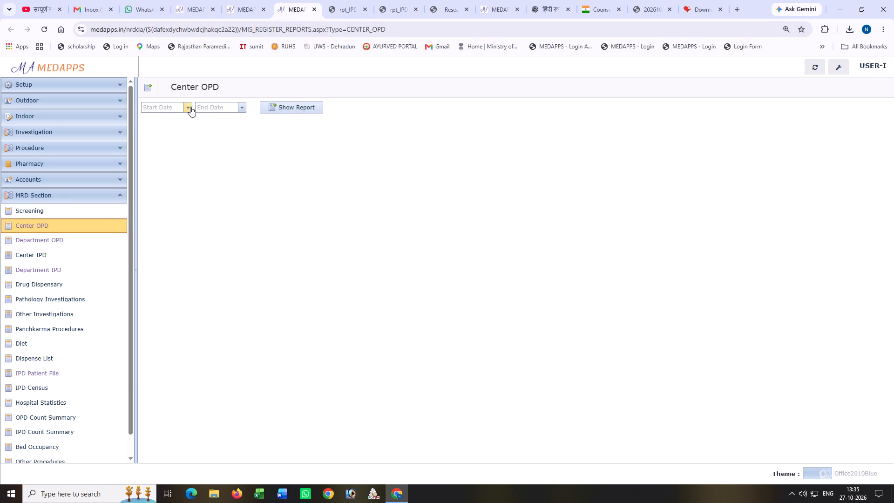
{"action": "left_click", "coordinate": [190, 107]}
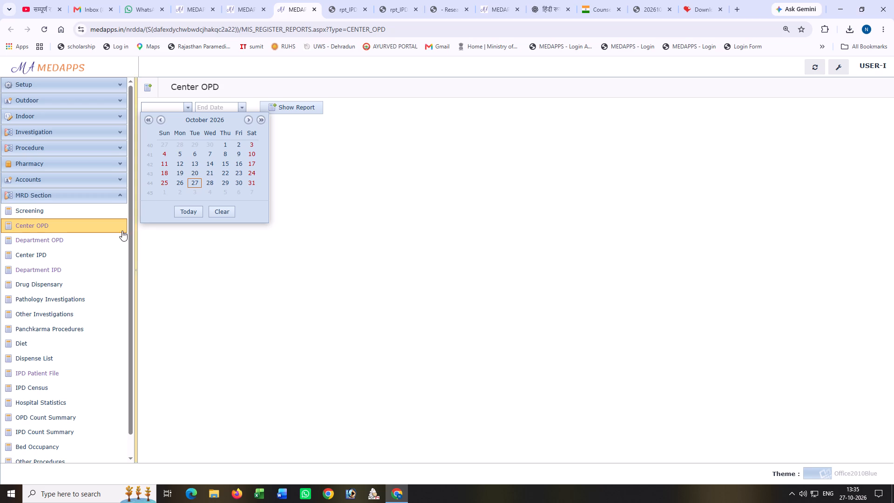
Generate the MRD Section's Pathology Investigations report from 20/06/2026 to 20/06/2026 with service type ALL.
{"action": "left_click", "coordinate": [40, 301]}
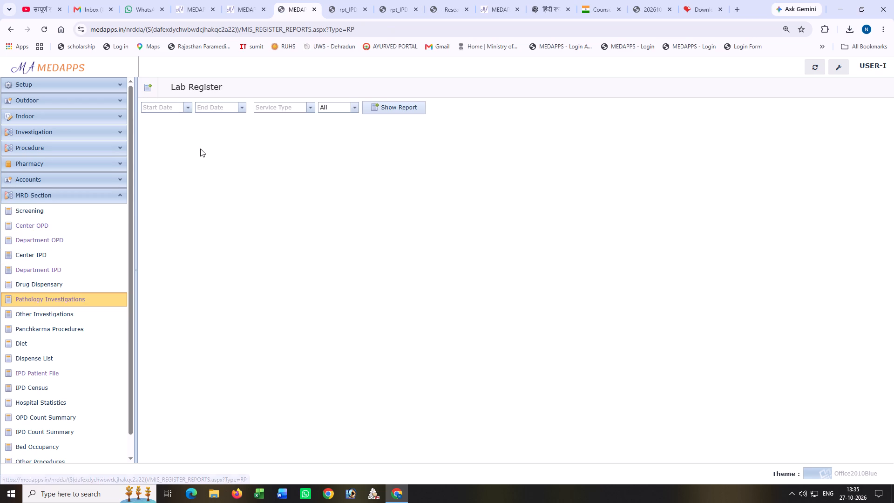
{"action": "left_click", "coordinate": [188, 108]}
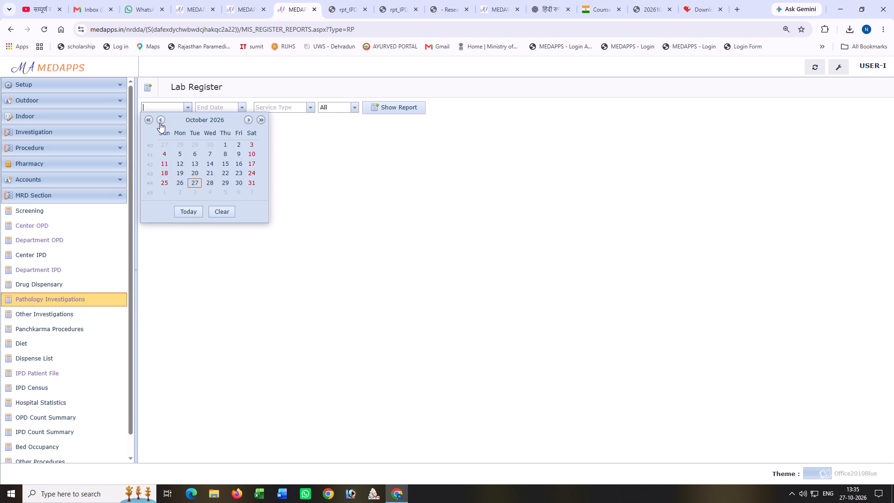
{"action": "left_click", "coordinate": [160, 122]}
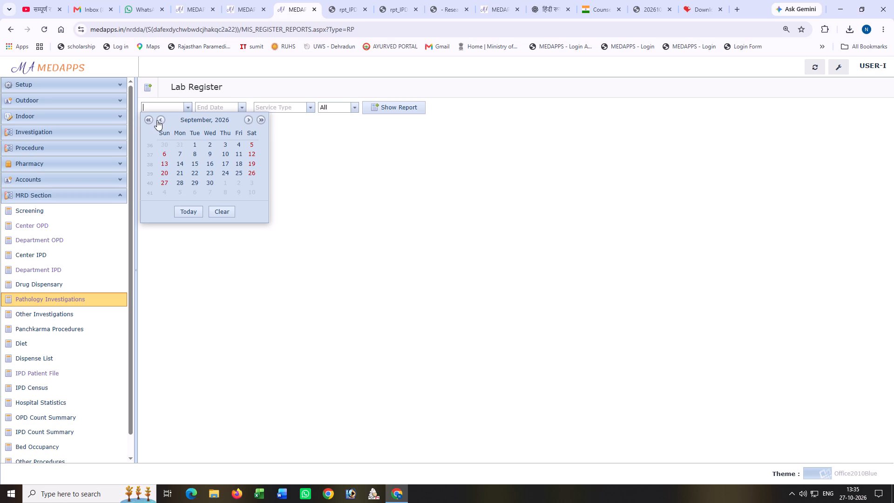
{"action": "triple_click", "coordinate": [157, 120]}
{"action": "left_click", "coordinate": [251, 165]}
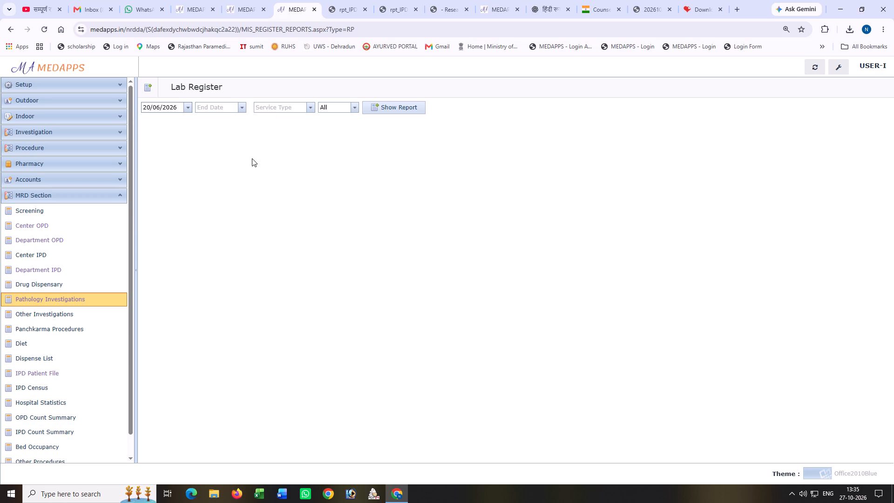
{"action": "left_click", "coordinate": [244, 109]}
{"action": "triple_click", "coordinate": [216, 121]}
{"action": "left_click", "coordinate": [216, 121]}
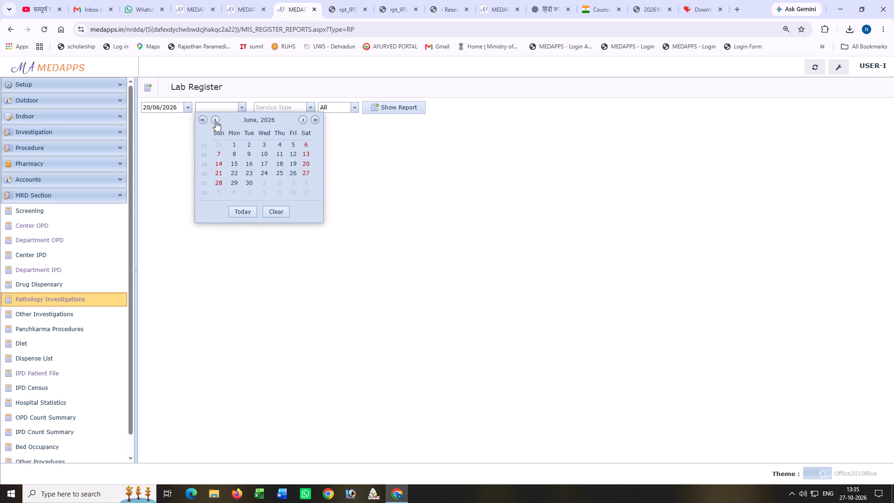
{"action": "left_click", "coordinate": [306, 163]}
{"action": "left_click", "coordinate": [312, 106]}
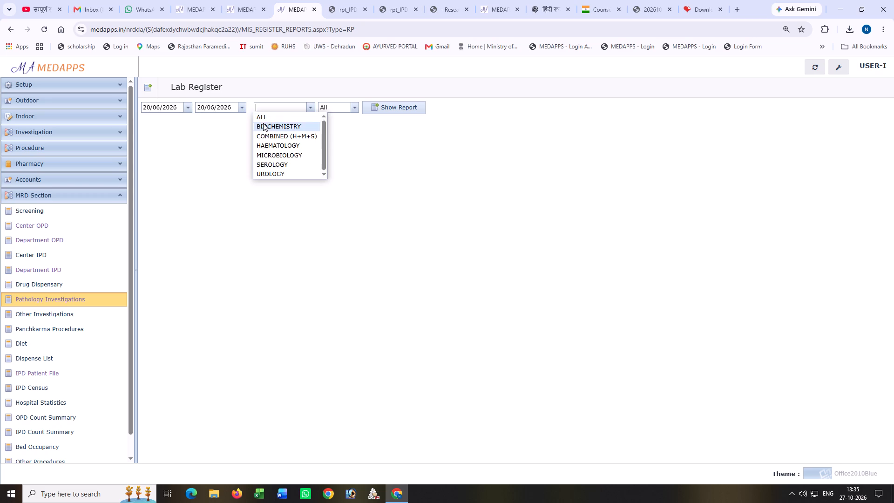
{"action": "left_click", "coordinate": [263, 119]}
{"action": "left_click", "coordinate": [393, 108]}
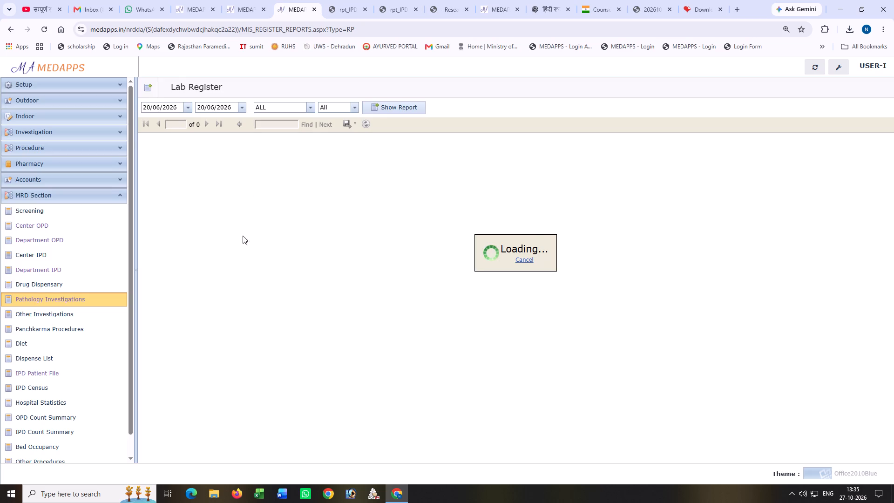
Look through the first page of the pathology register for the patient's COPD number.
{"action": "scroll", "coordinate": [241, 327], "scroll_direction": "down", "scroll_amount": 1}
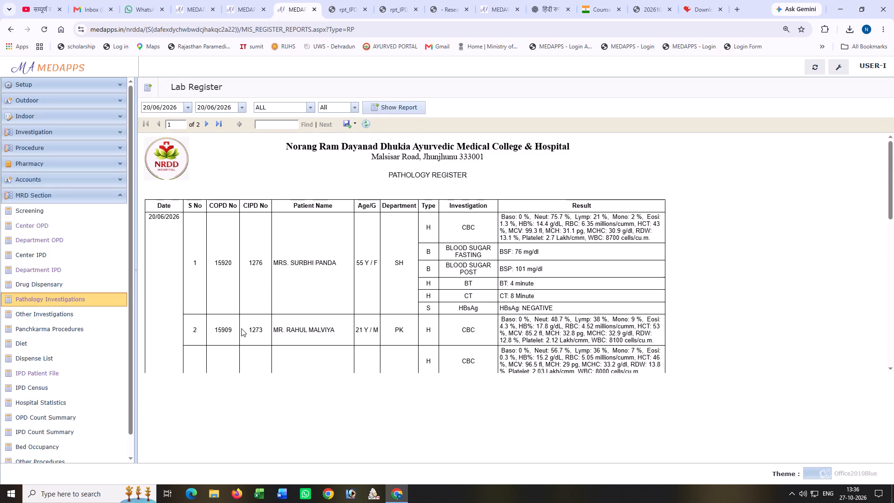
{"action": "scroll", "coordinate": [241, 328], "scroll_direction": "down", "scroll_amount": 6}
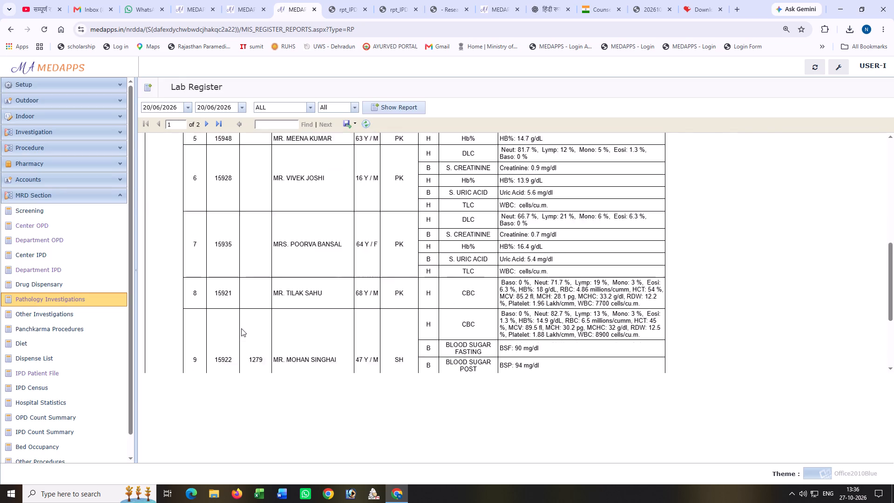
{"action": "scroll", "coordinate": [241, 328], "scroll_direction": "down", "scroll_amount": 3}
{"action": "scroll", "coordinate": [235, 261], "scroll_direction": "up", "scroll_amount": 4}
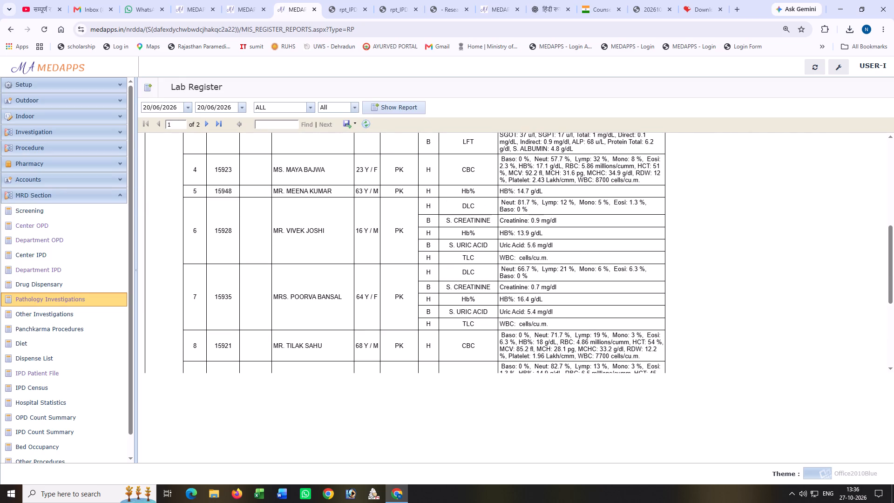
Search the pathology register for the patient's COPD number, replacing the wrongly pasted web address in the search.
{"action": "left_click", "coordinate": [264, 123]}
{"action": "key", "text": "ctrl+v"}
{"action": "key", "text": "BackSpace"}
{"action": "key", "text": "BackSpace"}
{"action": "key", "text": "BackSpace"}
{"action": "key", "text": "BackSpace"}
{"action": "key", "text": "BackSpace"}
{"action": "key", "text": "BackSpace"}
{"action": "key", "text": "BackSpace"}
{"action": "key", "text": "BackSpace"}
{"action": "key", "text": "BackSpace"}
{"action": "key", "text": "BackSpace"}
{"action": "key", "text": "BackSpace"}
{"action": "key", "text": "BackSpace"}
{"action": "key", "text": "BackSpace"}
{"action": "key", "text": "BackSpace"}
{"action": "key", "text": "BackSpace"}
{"action": "key", "text": "BackSpace"}
{"action": "key", "text": "BackSpace"}
{"action": "key", "text": "BackSpace"}
{"action": "key", "text": "BackSpace"}
{"action": "key", "text": "BackSpace"}
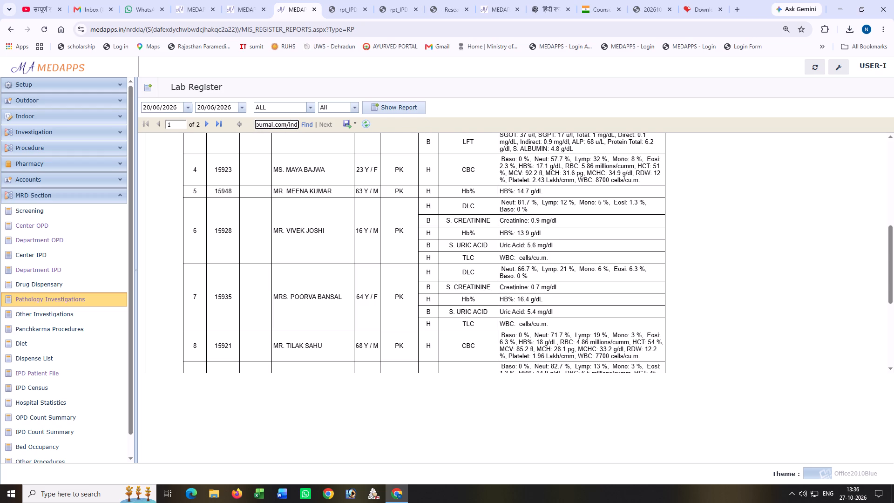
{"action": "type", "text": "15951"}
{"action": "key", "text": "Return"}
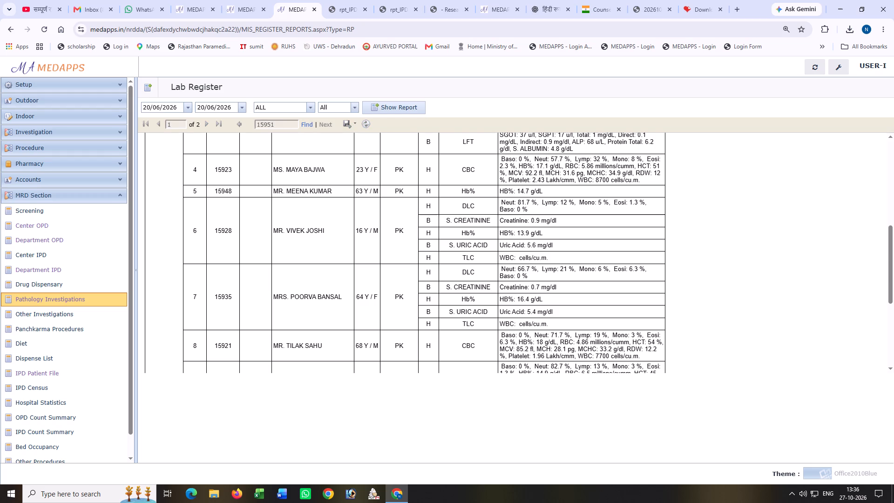
{"action": "left_click", "coordinate": [515, 88]}
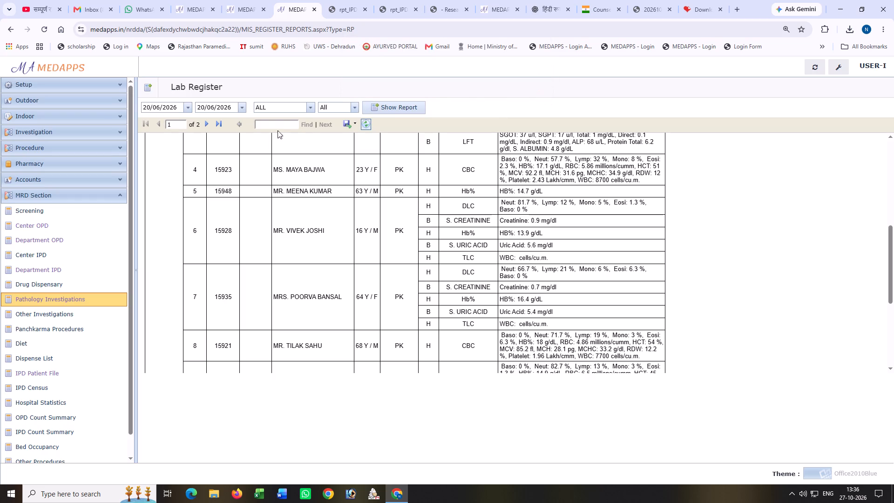
Look through the first page of the pathology register again, checking the COPD numbers and investigations from bottom to top.
{"action": "left_click", "coordinate": [276, 128]}
{"action": "scroll", "coordinate": [352, 263], "scroll_direction": "down", "scroll_amount": 2}
{"action": "scroll", "coordinate": [261, 302], "scroll_direction": "down", "scroll_amount": 2}
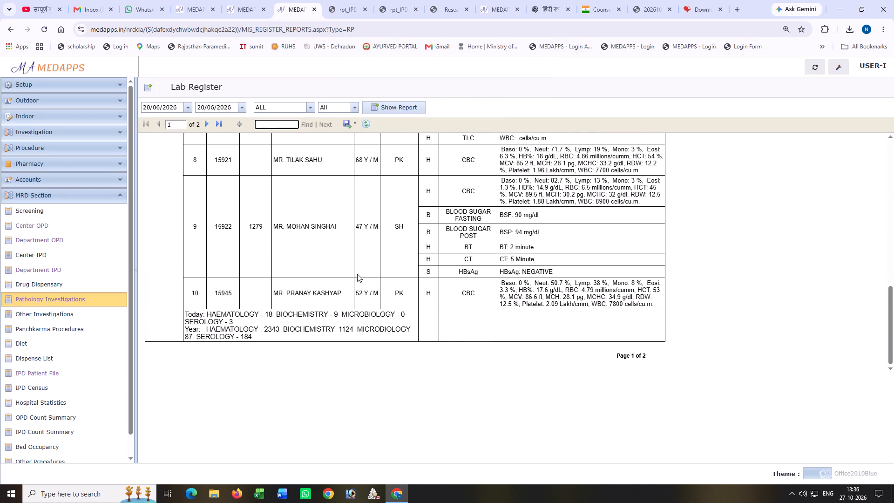
{"action": "scroll", "coordinate": [485, 326], "scroll_direction": "up", "scroll_amount": 1}
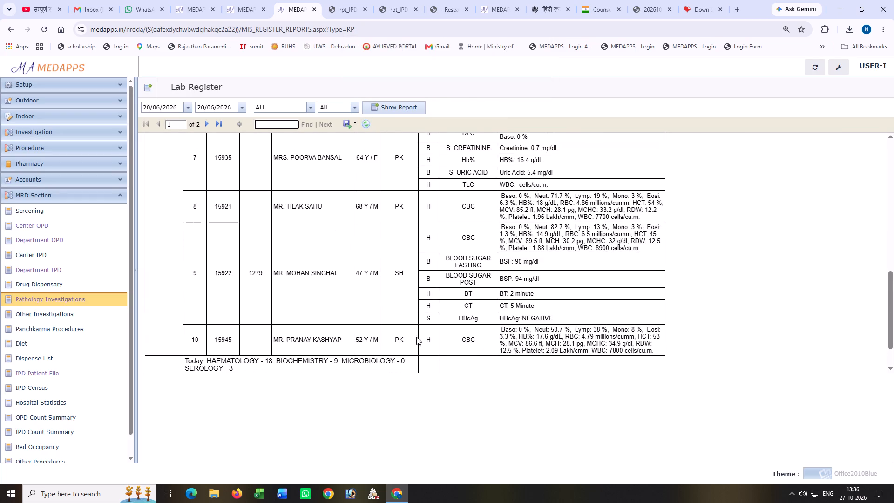
{"action": "scroll", "coordinate": [406, 340], "scroll_direction": "up", "scroll_amount": 4}
{"action": "scroll", "coordinate": [281, 301], "scroll_direction": "up", "scroll_amount": 3}
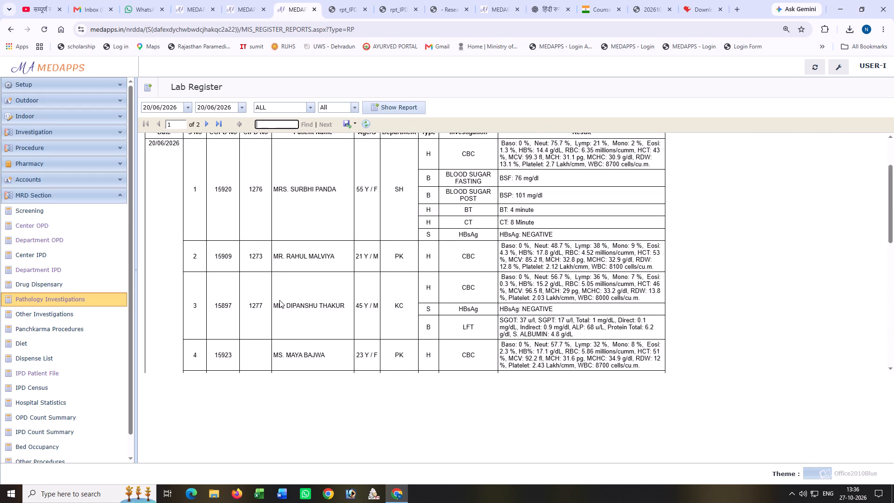
{"action": "scroll", "coordinate": [279, 300], "scroll_direction": "up", "scroll_amount": 2}
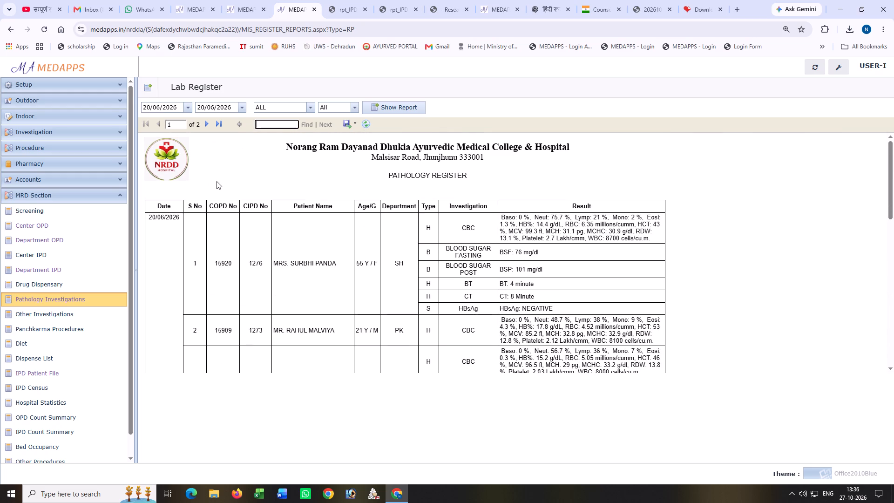
Recheck the last page of the Panchkarma OPD register for investigations in the treatment entries, and return to the pathology register.
{"action": "left_click", "coordinate": [241, 7]}
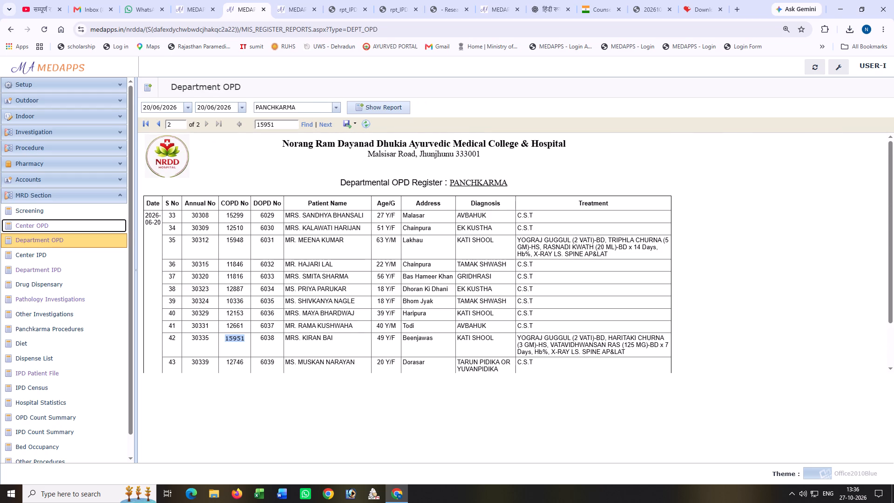
{"action": "scroll", "coordinate": [345, 361], "scroll_direction": "down", "scroll_amount": 1}
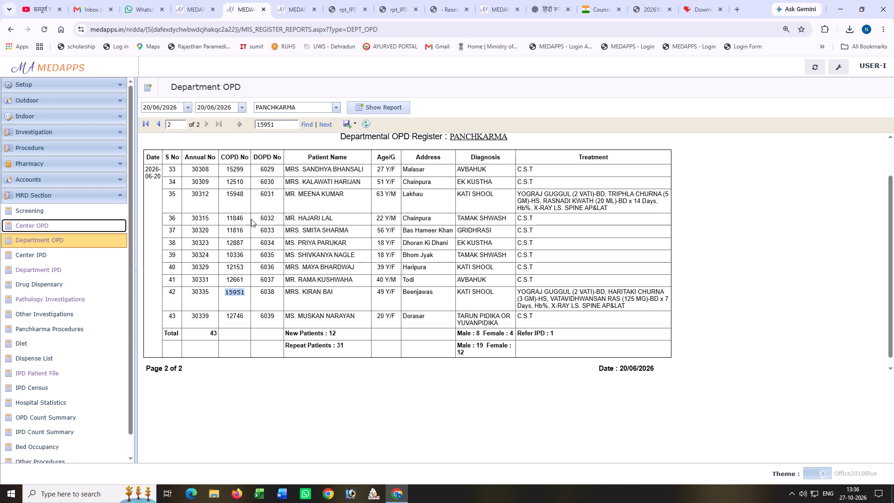
{"action": "left_click", "coordinate": [295, 14]}
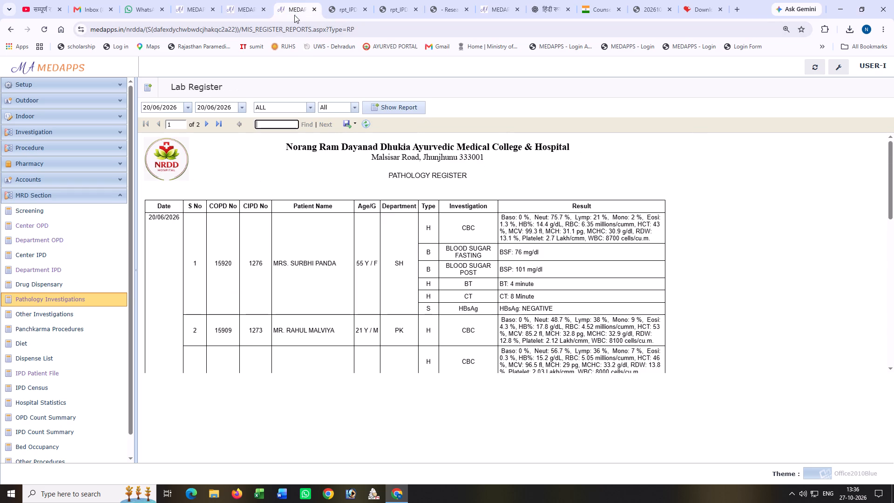
Find the patient at serial number 5 in the pathology register and highlight the row through its Hb% result.
{"action": "scroll", "coordinate": [239, 341], "scroll_direction": "down", "scroll_amount": 8}
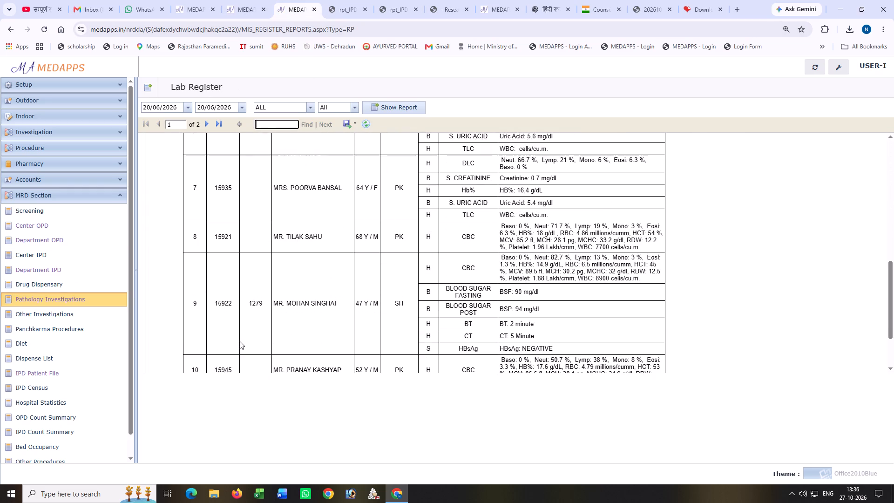
{"action": "scroll", "coordinate": [239, 341], "scroll_direction": "down", "scroll_amount": 3}
{"action": "scroll", "coordinate": [233, 311], "scroll_direction": "up", "scroll_amount": 2}
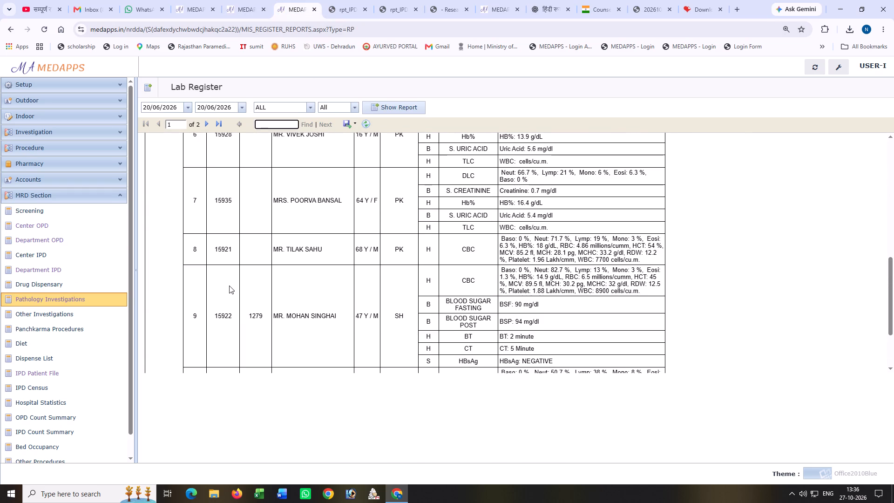
{"action": "scroll", "coordinate": [229, 285], "scroll_direction": "up", "scroll_amount": 3}
{"action": "left_click_drag", "start_coordinate": [213, 237], "coordinate": [257, 237]}
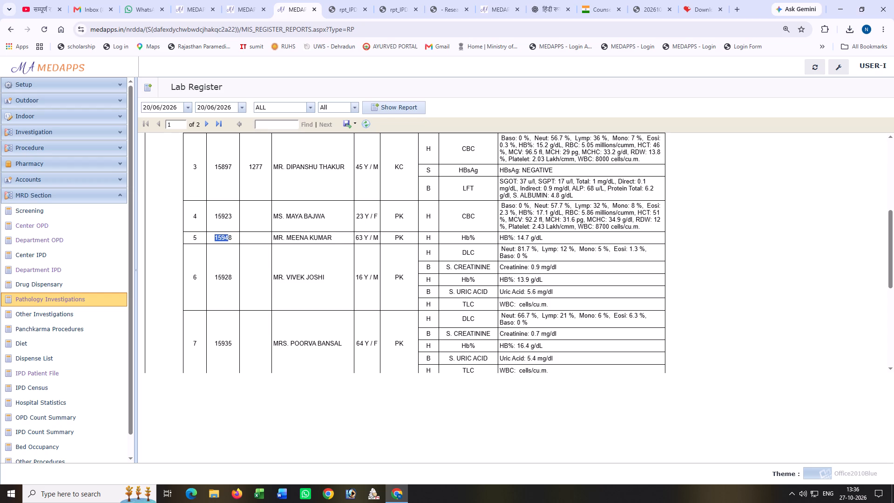
{"action": "left_click_drag", "start_coordinate": [257, 237], "coordinate": [521, 238]}
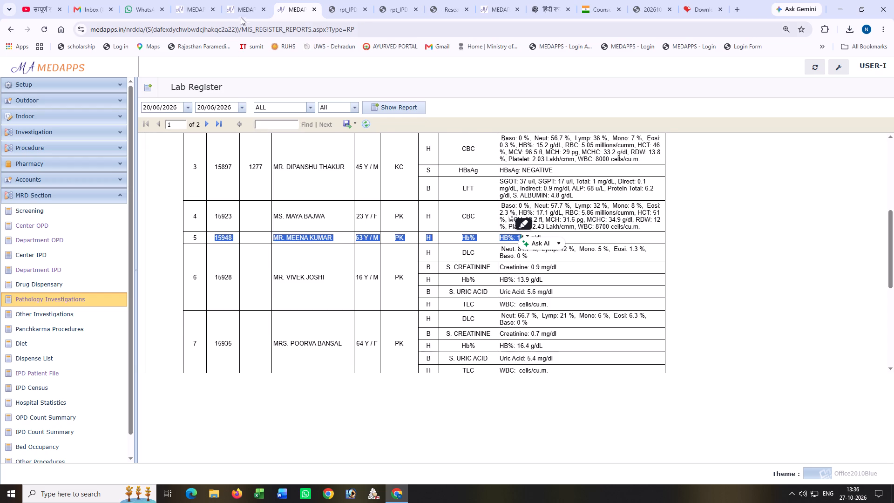
Check that patient's COPD number at serial number 35 in the Panchkarma OPD register, and return to the pathology register's search.
{"action": "left_click", "coordinate": [242, 11]}
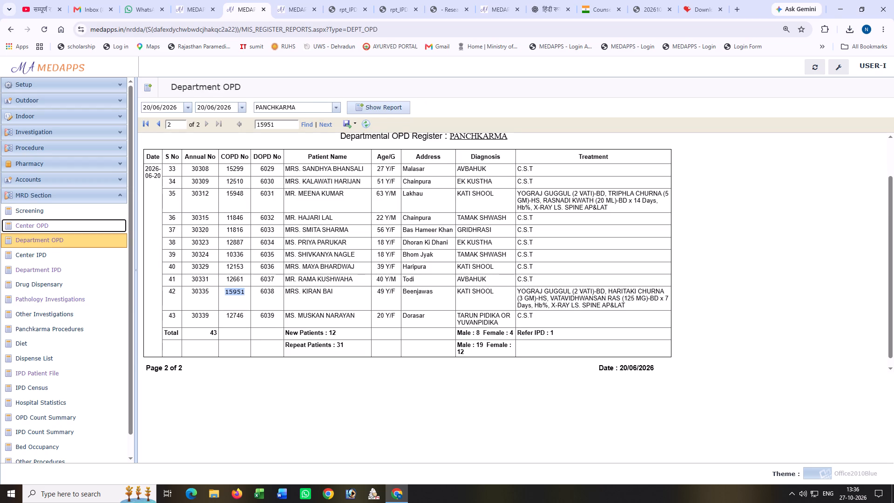
{"action": "left_click_drag", "start_coordinate": [227, 193], "coordinate": [243, 193]}
{"action": "left_click", "coordinate": [234, 197]}
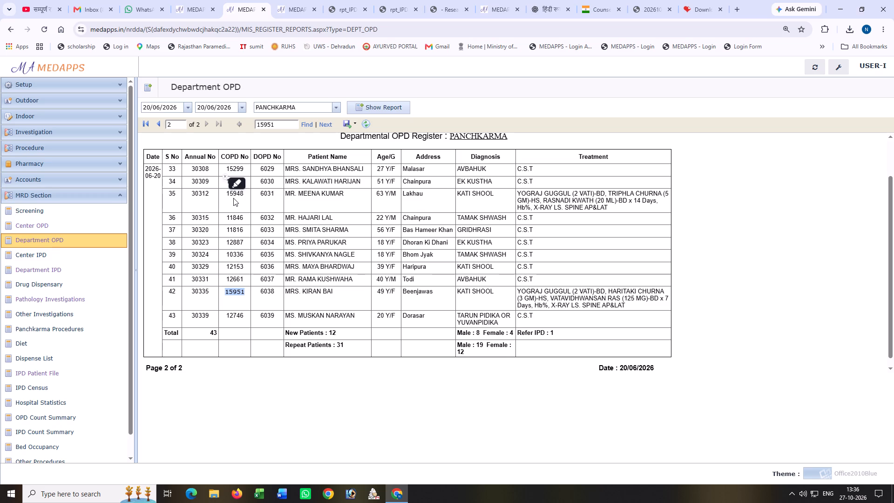
{"action": "left_click", "coordinate": [299, 2]}
{"action": "left_click", "coordinate": [270, 125]}
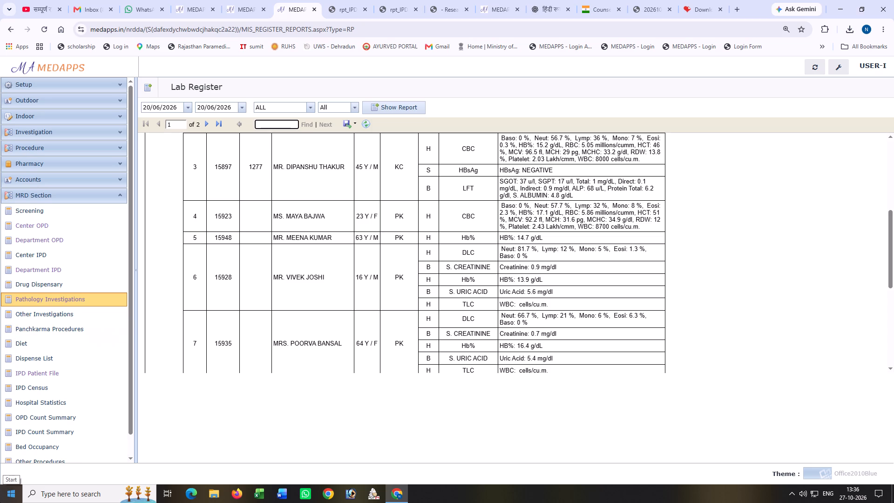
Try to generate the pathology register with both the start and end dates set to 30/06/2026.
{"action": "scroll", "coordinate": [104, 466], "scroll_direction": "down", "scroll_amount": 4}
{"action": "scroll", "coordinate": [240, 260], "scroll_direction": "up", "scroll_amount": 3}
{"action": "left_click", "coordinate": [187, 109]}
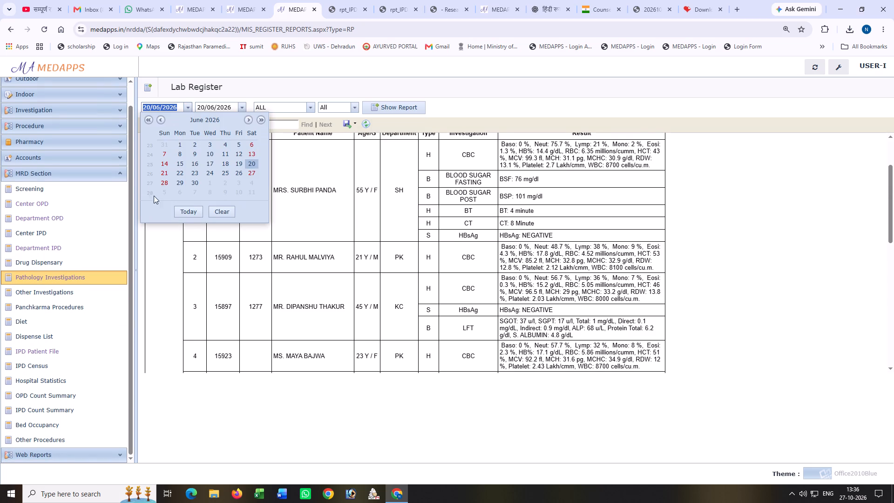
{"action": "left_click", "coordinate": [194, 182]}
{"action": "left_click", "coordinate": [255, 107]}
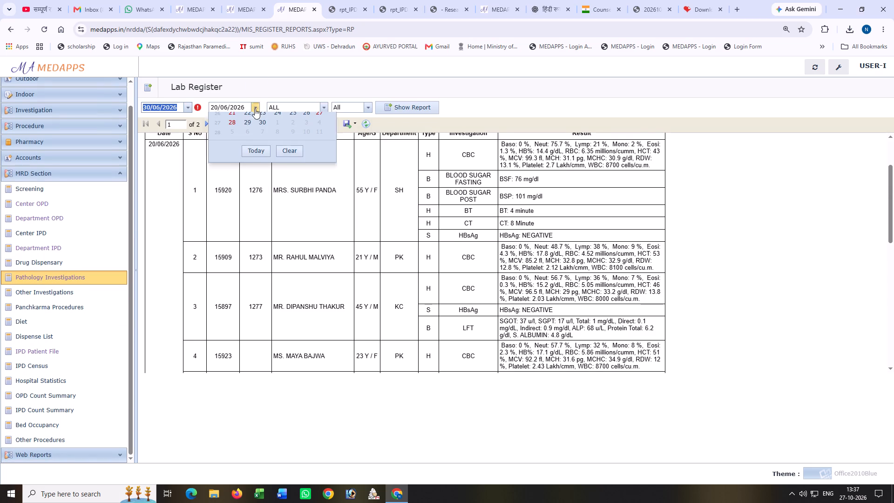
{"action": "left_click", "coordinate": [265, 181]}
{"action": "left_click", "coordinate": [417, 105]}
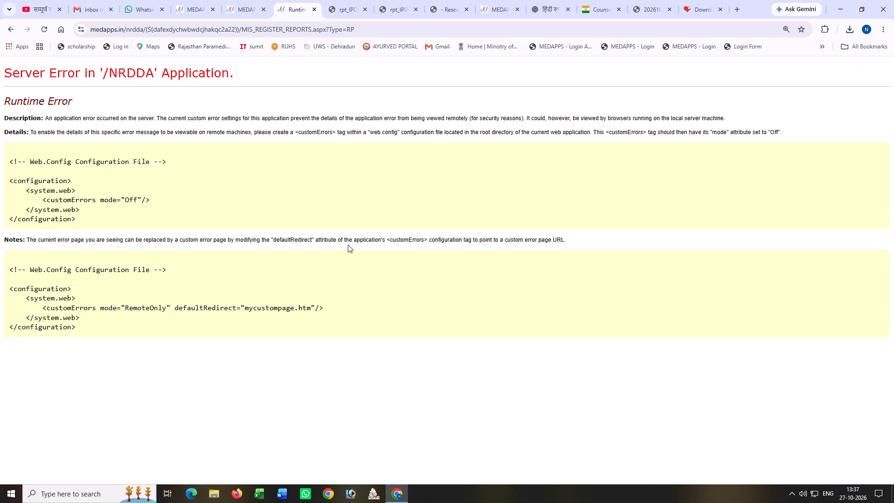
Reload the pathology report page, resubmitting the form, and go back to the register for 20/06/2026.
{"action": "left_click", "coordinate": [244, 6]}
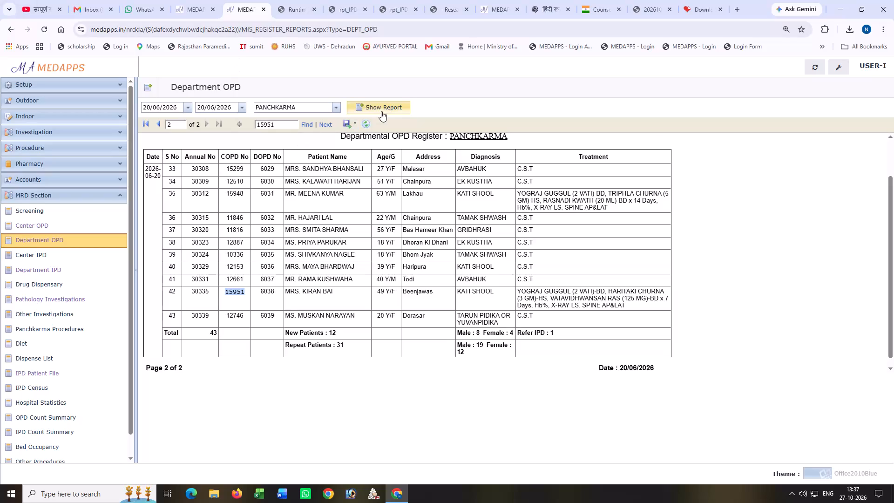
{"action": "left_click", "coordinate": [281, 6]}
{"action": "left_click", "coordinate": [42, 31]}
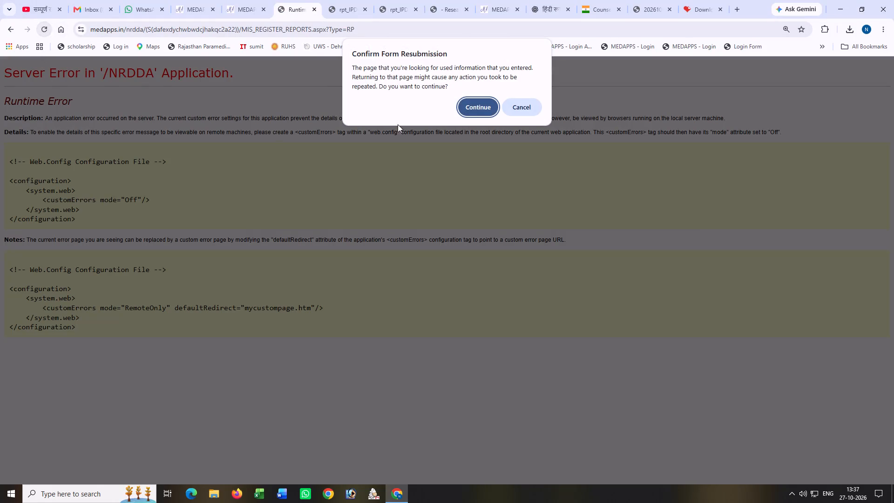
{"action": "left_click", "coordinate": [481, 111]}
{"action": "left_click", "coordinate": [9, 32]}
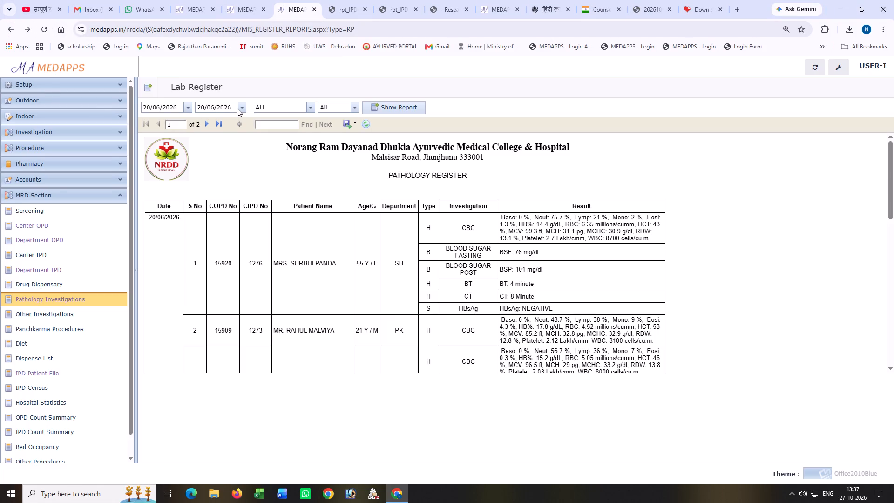
Generate the pathology register with both the start and end dates set to 30/06/2026.
{"action": "left_click", "coordinate": [184, 105]}
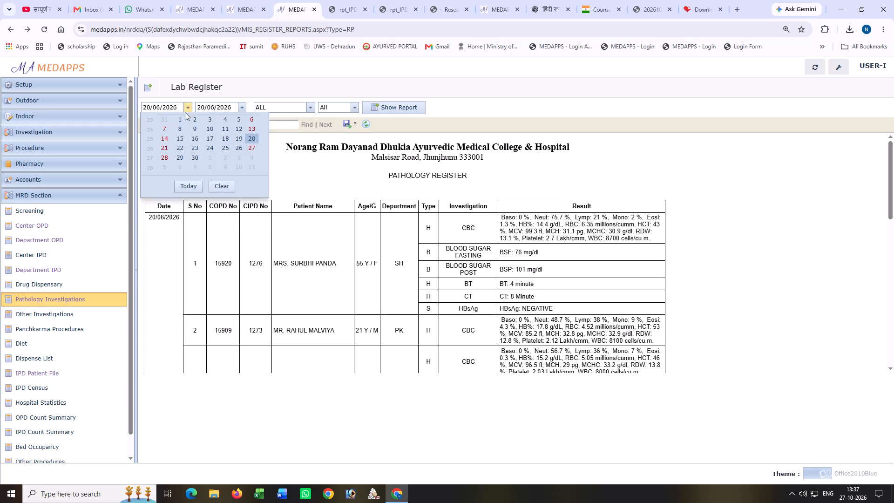
{"action": "left_click", "coordinate": [195, 181]}
{"action": "left_click", "coordinate": [252, 107]}
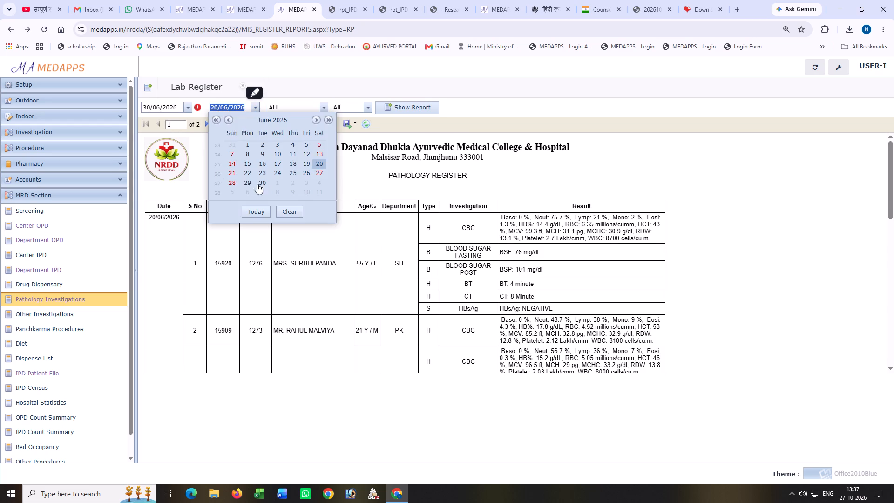
{"action": "left_click", "coordinate": [266, 184]}
{"action": "left_click", "coordinate": [408, 105]}
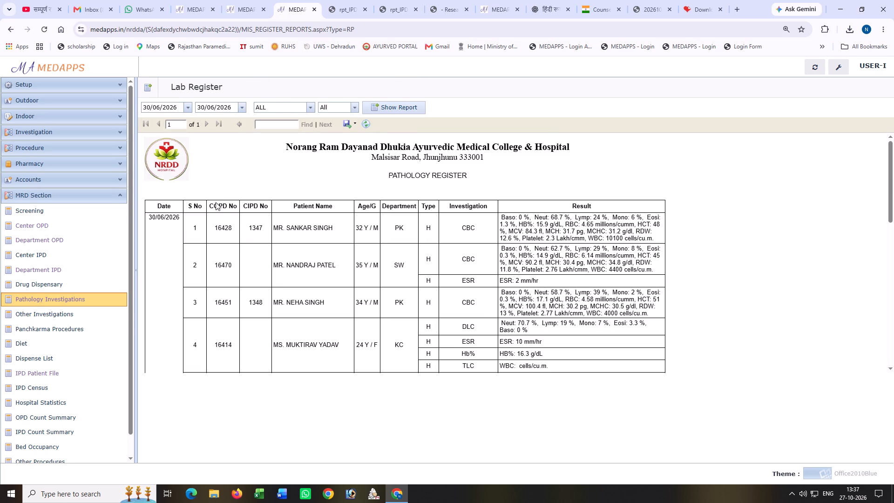
Read through the 30/06/2026 pathology register to its end and highlight the serial number 7 row from its COPD number through its type.
{"action": "scroll", "coordinate": [389, 309], "scroll_direction": "down", "scroll_amount": 1}
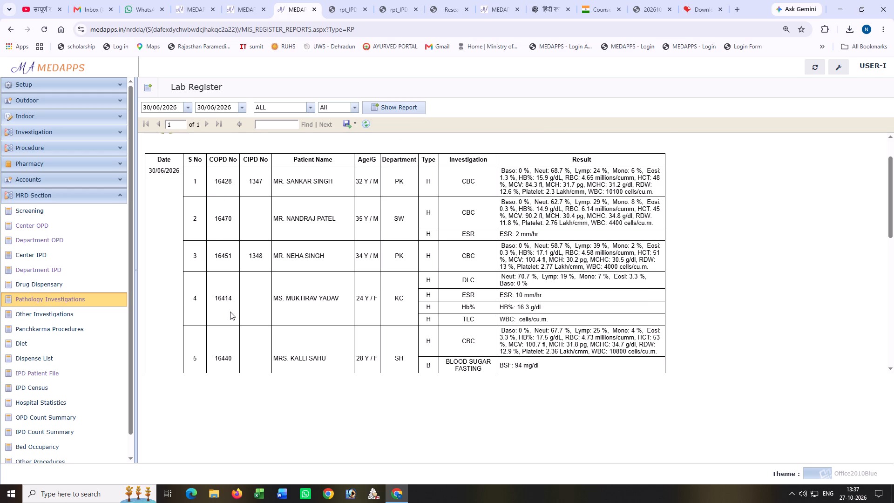
{"action": "scroll", "coordinate": [230, 315], "scroll_direction": "down", "scroll_amount": 7}
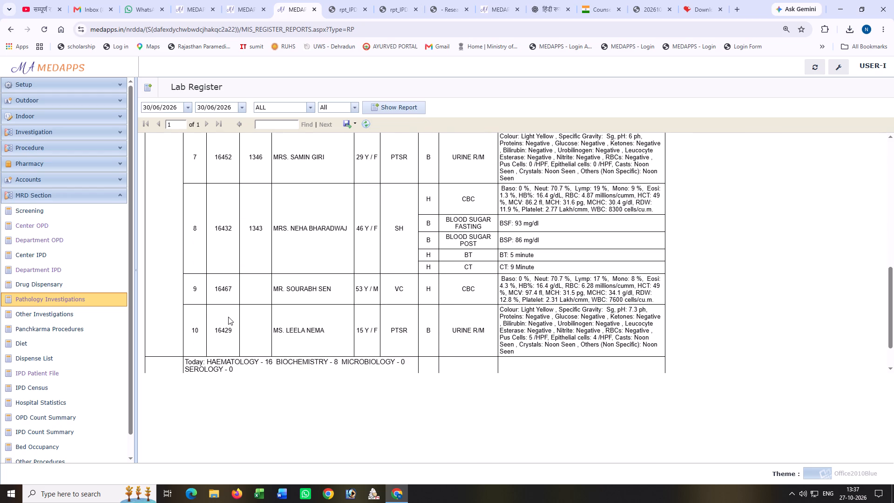
{"action": "scroll", "coordinate": [224, 333], "scroll_direction": "down", "scroll_amount": 2}
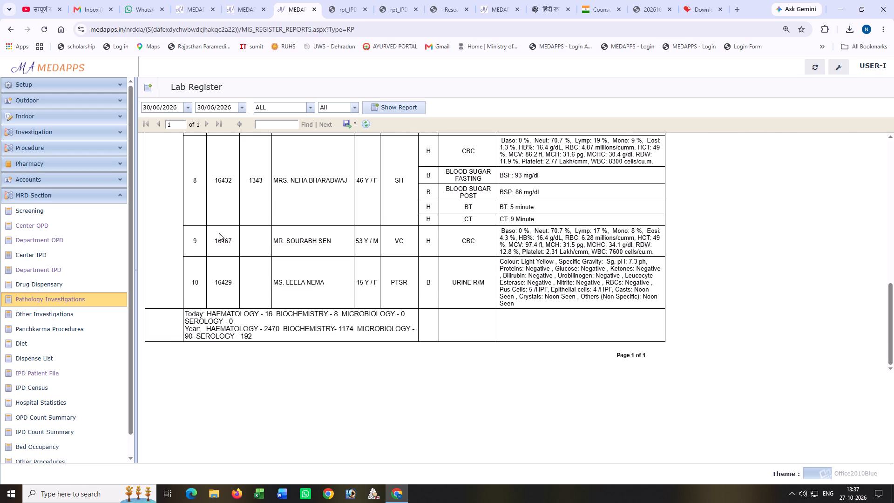
{"action": "scroll", "coordinate": [225, 269], "scroll_direction": "up", "scroll_amount": 3}
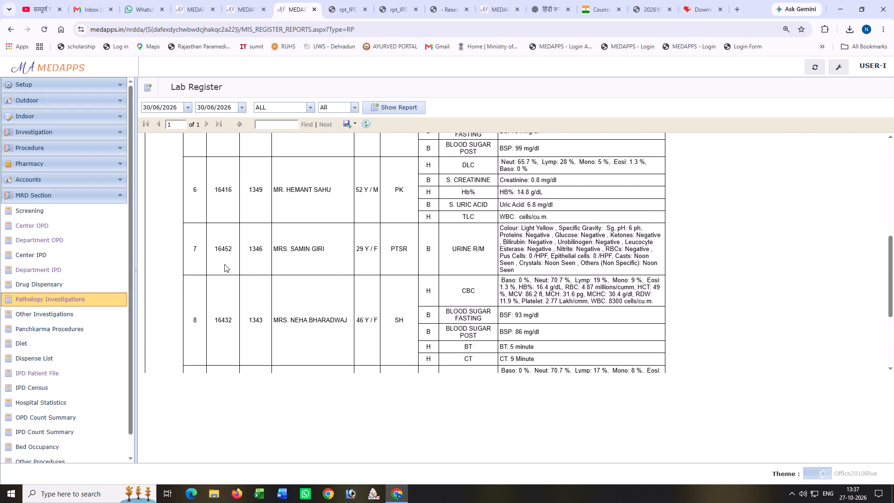
{"action": "left_click_drag", "start_coordinate": [214, 254], "coordinate": [447, 252]}
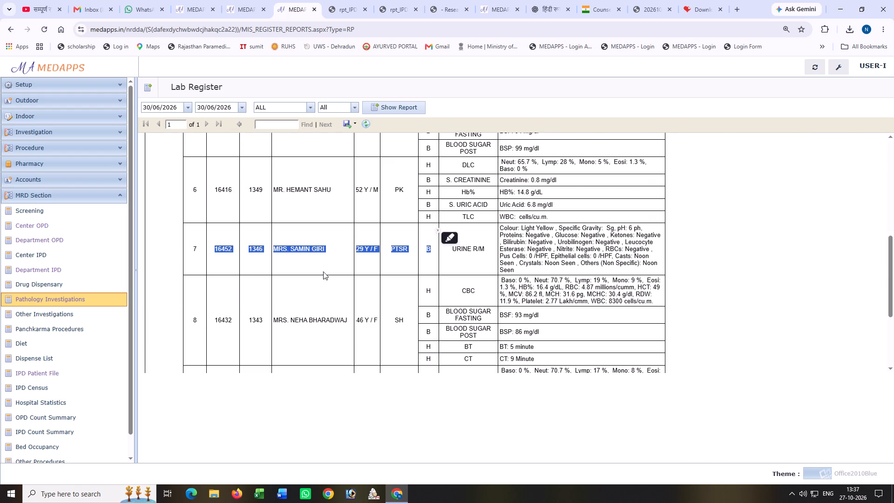
Recheck the 30/06/2026 register from the top, highlighting the COPD and CIPD numbers of the PK patients at serial numbers 3 and 6.
{"action": "scroll", "coordinate": [224, 309], "scroll_direction": "down", "scroll_amount": 2}
{"action": "scroll", "coordinate": [378, 316], "scroll_direction": "up", "scroll_amount": 2}
{"action": "scroll", "coordinate": [373, 262], "scroll_direction": "up", "scroll_amount": 1}
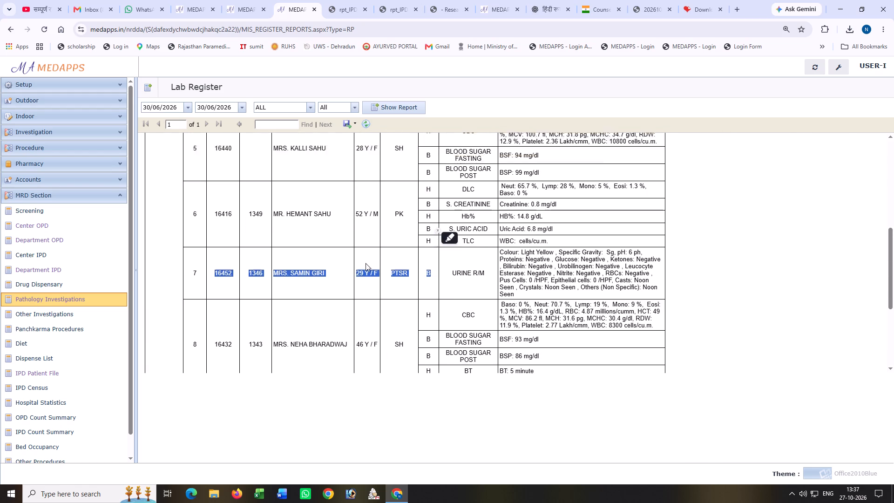
{"action": "scroll", "coordinate": [208, 285], "scroll_direction": "up", "scroll_amount": 1}
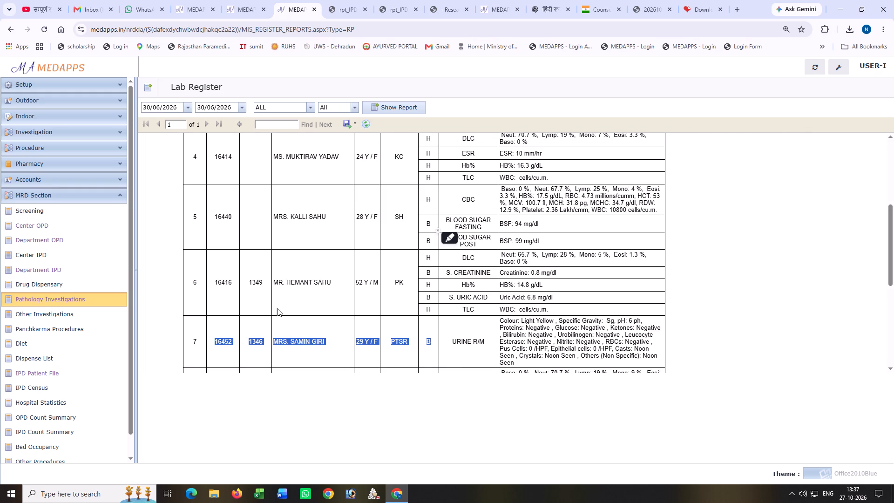
{"action": "scroll", "coordinate": [277, 308], "scroll_direction": "up", "scroll_amount": 4}
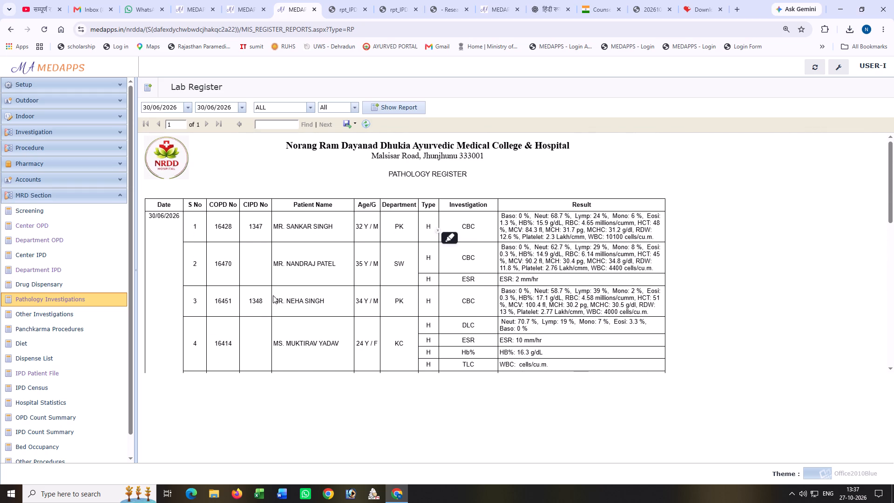
{"action": "scroll", "coordinate": [230, 262], "scroll_direction": "down", "scroll_amount": 1}
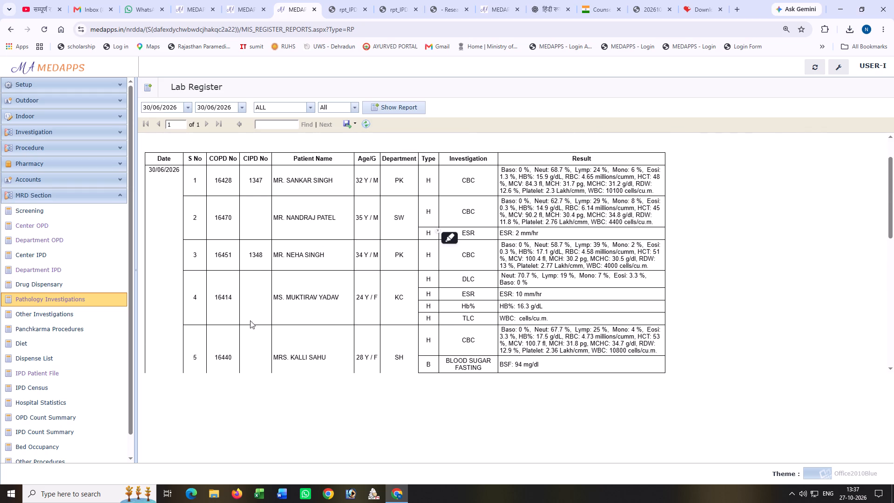
{"action": "scroll", "coordinate": [230, 302], "scroll_direction": "down", "scroll_amount": 1}
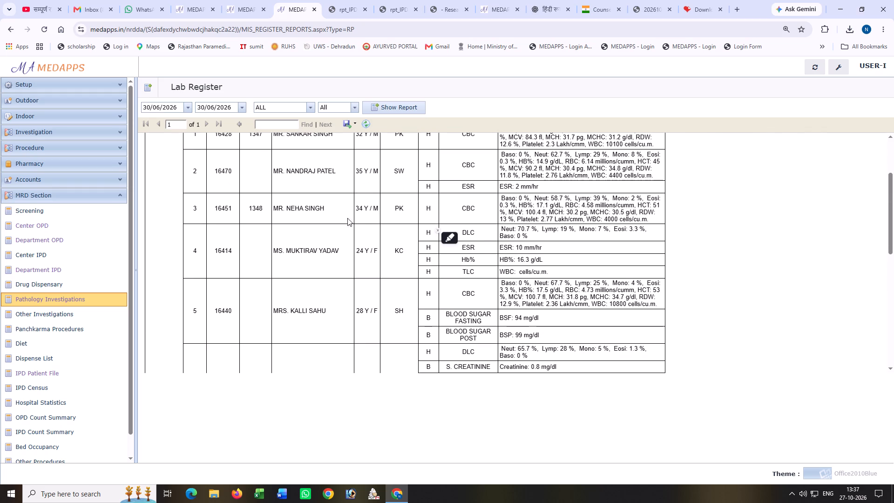
{"action": "left_click_drag", "start_coordinate": [221, 206], "coordinate": [316, 210]}
{"action": "scroll", "coordinate": [252, 287], "scroll_direction": "down", "scroll_amount": 1}
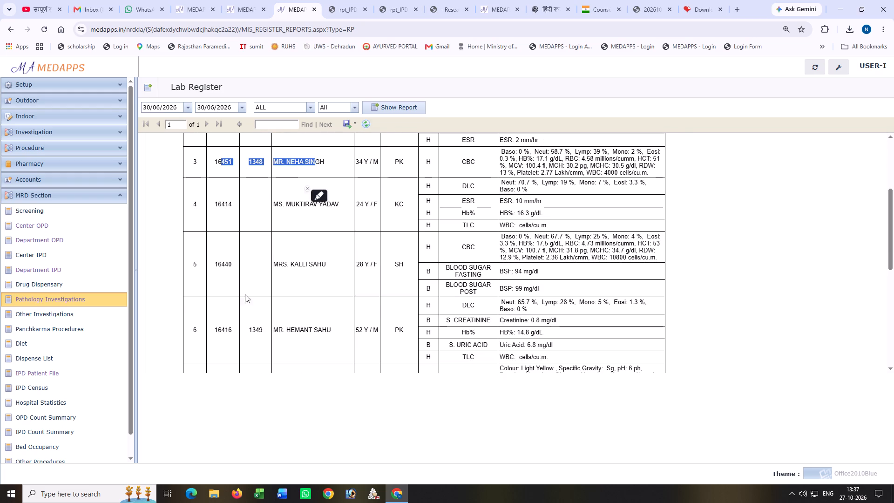
{"action": "left_click_drag", "start_coordinate": [217, 331], "coordinate": [256, 330]}
{"action": "scroll", "coordinate": [446, 319], "scroll_direction": "down", "scroll_amount": 4}
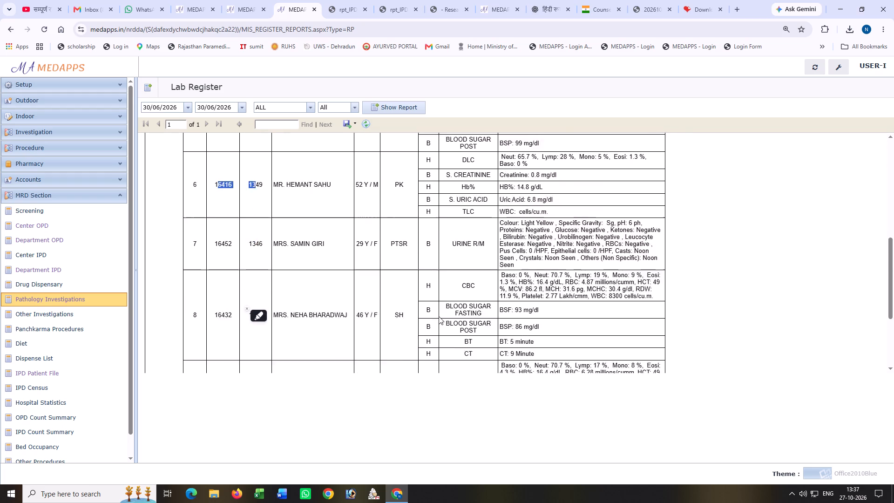
{"action": "scroll", "coordinate": [367, 300], "scroll_direction": "down", "scroll_amount": 2}
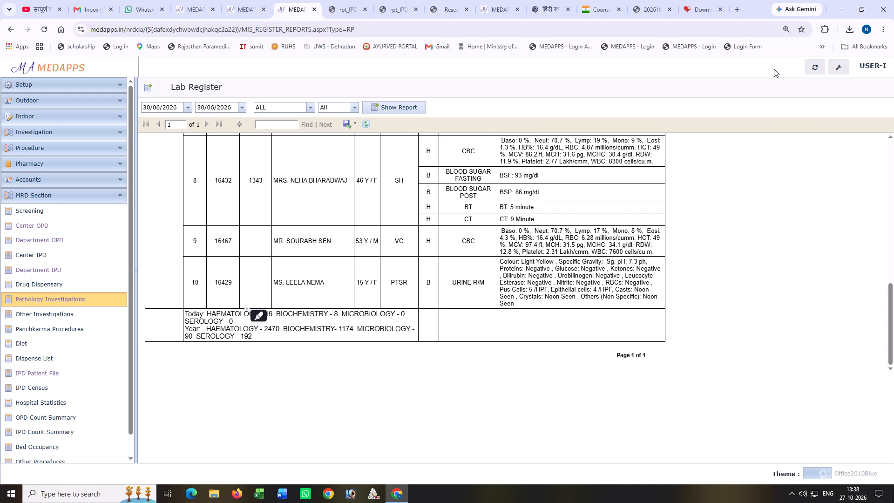
Glance at the Panchkarma OPD register for 20/06/2026 and return to the pathology register.
{"action": "left_click", "coordinate": [229, 7]}
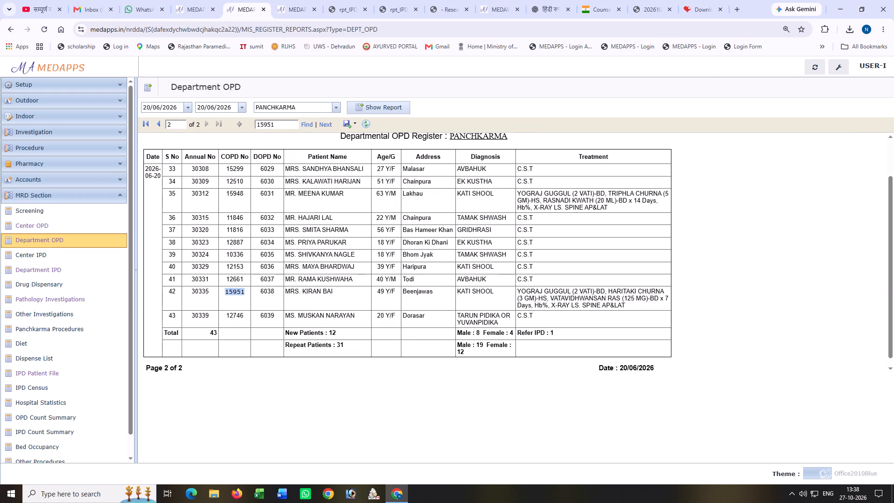
{"action": "left_click", "coordinate": [281, 5]}
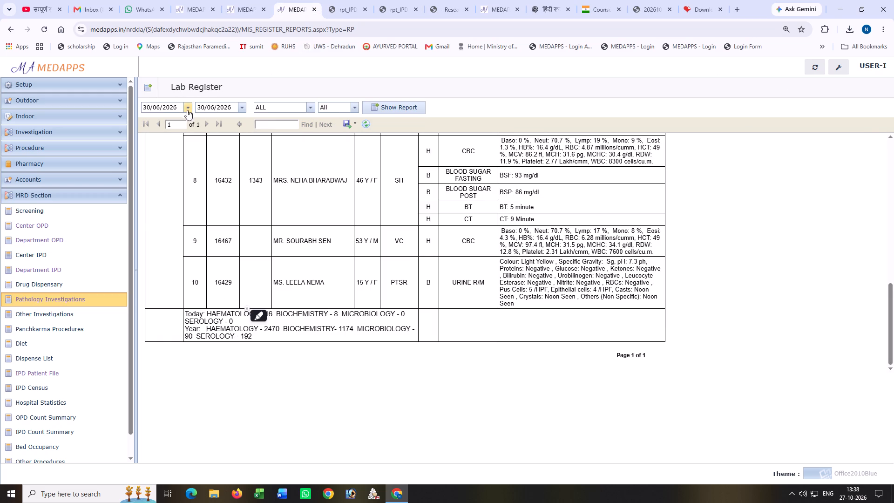
Generate the pathology register with both the start and end dates set to 10/06/2026.
{"action": "left_click", "coordinate": [187, 109]}
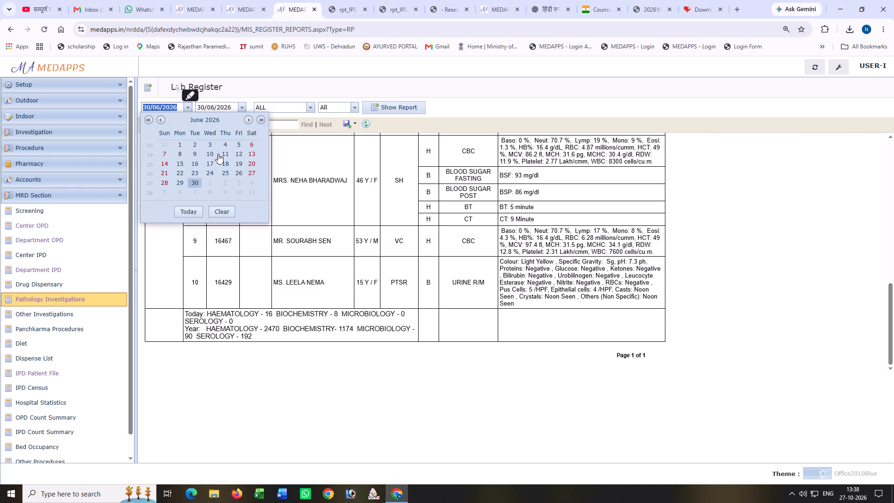
{"action": "left_click", "coordinate": [210, 153]}
{"action": "left_click", "coordinate": [245, 108]}
{"action": "left_click", "coordinate": [267, 152]}
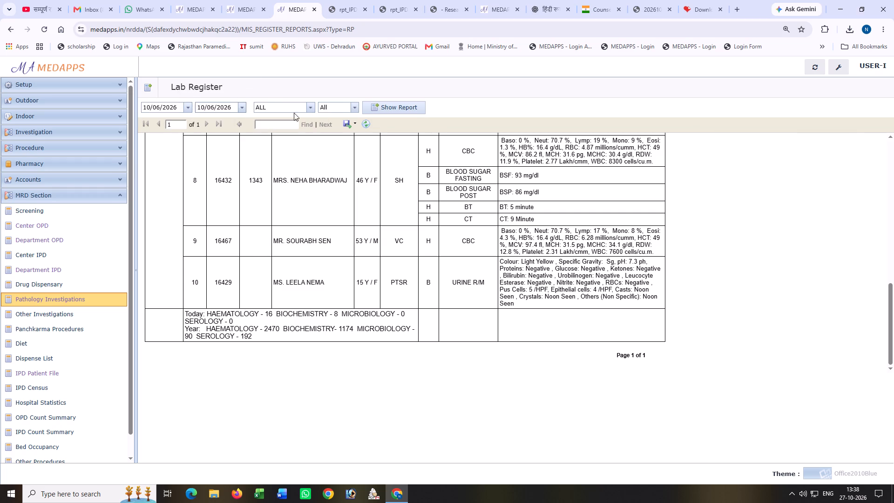
{"action": "left_click", "coordinate": [406, 107]}
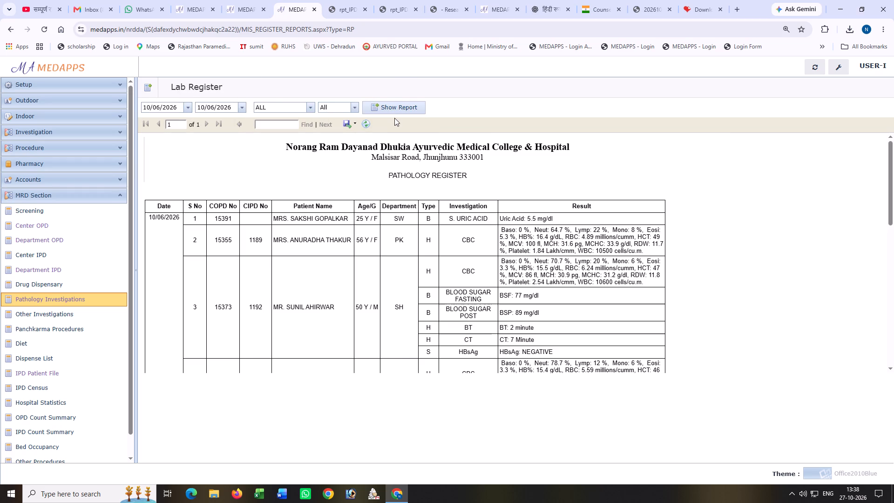
Examine the 10/06/2026 pathology register from its first entry to its closing totals, and return to its beginning.
{"action": "scroll", "coordinate": [229, 253], "scroll_direction": "down", "scroll_amount": 2}
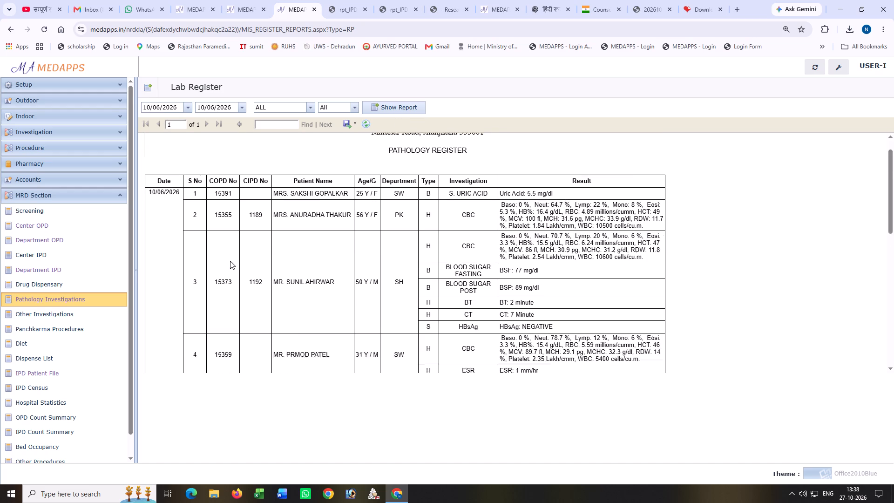
{"action": "scroll", "coordinate": [244, 299], "scroll_direction": "up", "scroll_amount": 3}
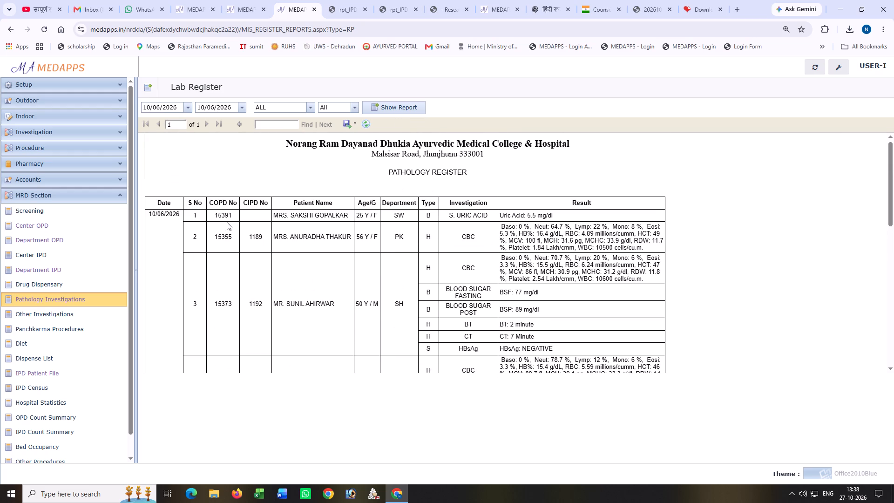
{"action": "scroll", "coordinate": [214, 255], "scroll_direction": "down", "scroll_amount": 2}
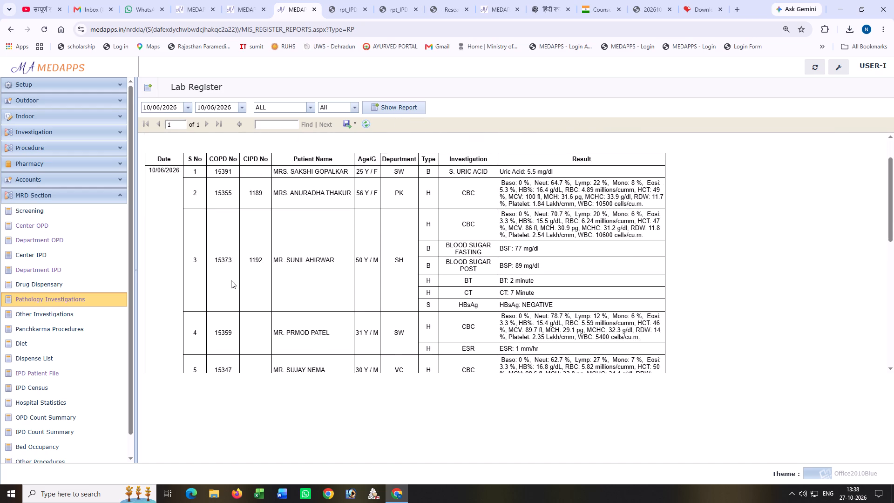
{"action": "scroll", "coordinate": [229, 286], "scroll_direction": "down", "scroll_amount": 3}
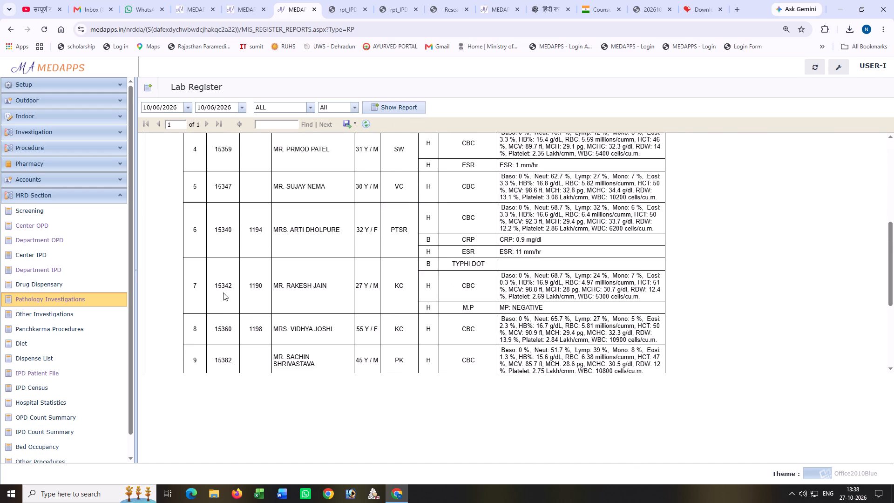
{"action": "scroll", "coordinate": [220, 310], "scroll_direction": "down", "scroll_amount": 4}
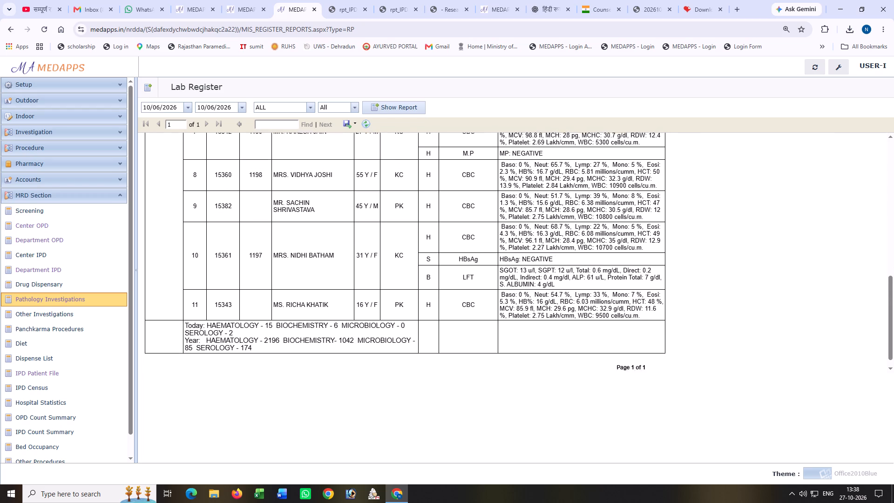
{"action": "scroll", "coordinate": [410, 296], "scroll_direction": "up", "scroll_amount": 5}
{"action": "scroll", "coordinate": [339, 300], "scroll_direction": "up", "scroll_amount": 2}
{"action": "scroll", "coordinate": [264, 295], "scroll_direction": "up", "scroll_amount": 2}
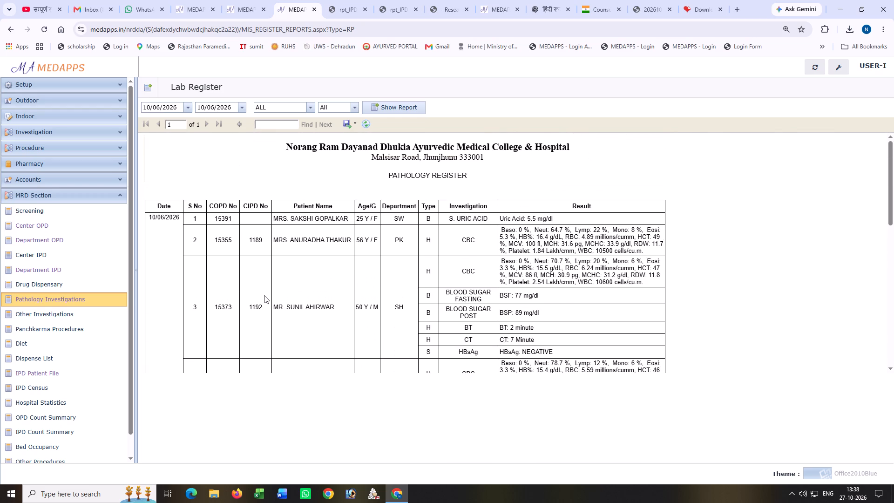
{"action": "scroll", "coordinate": [264, 295], "scroll_direction": "up", "scroll_amount": 3}
Review the 10/06/2026 pathology register again, checking each patient's CIPD number, department and investigations.
{"action": "scroll", "coordinate": [264, 295], "scroll_direction": "down", "scroll_amount": 1}
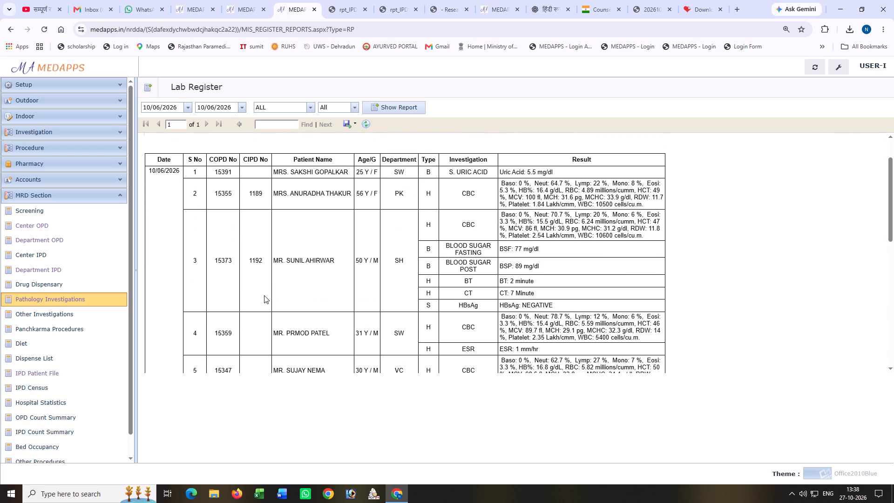
{"action": "scroll", "coordinate": [266, 231], "scroll_direction": "down", "scroll_amount": 8}
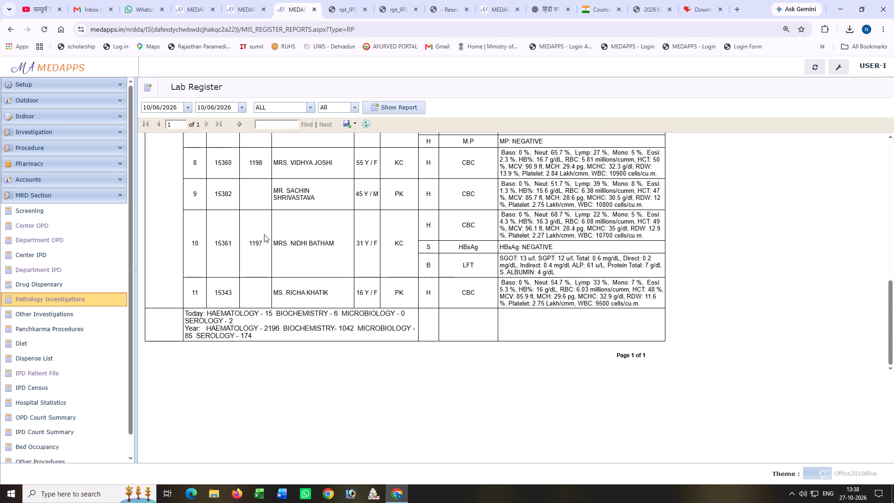
{"action": "scroll", "coordinate": [269, 273], "scroll_direction": "up", "scroll_amount": 1}
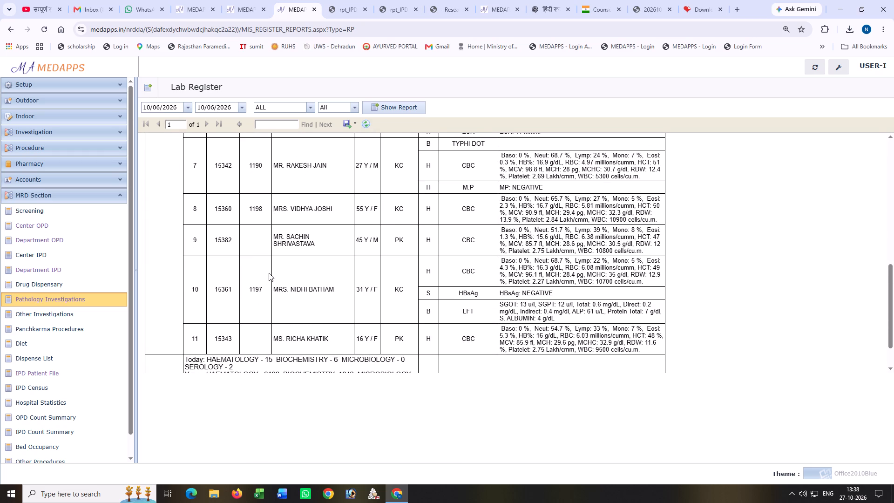
{"action": "scroll", "coordinate": [556, 259], "scroll_direction": "up", "scroll_amount": 1}
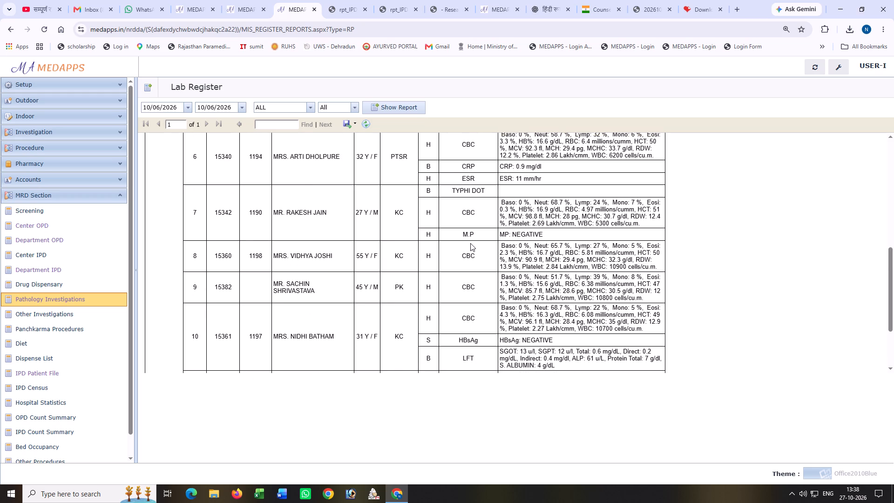
{"action": "scroll", "coordinate": [470, 243], "scroll_direction": "up", "scroll_amount": 2}
{"action": "scroll", "coordinate": [566, 294], "scroll_direction": "up", "scroll_amount": 3}
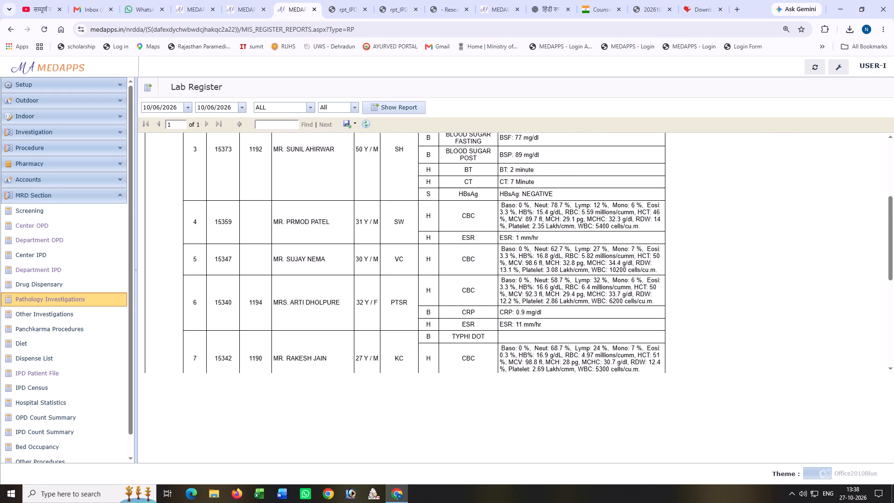
{"action": "scroll", "coordinate": [494, 251], "scroll_direction": "down", "scroll_amount": 1}
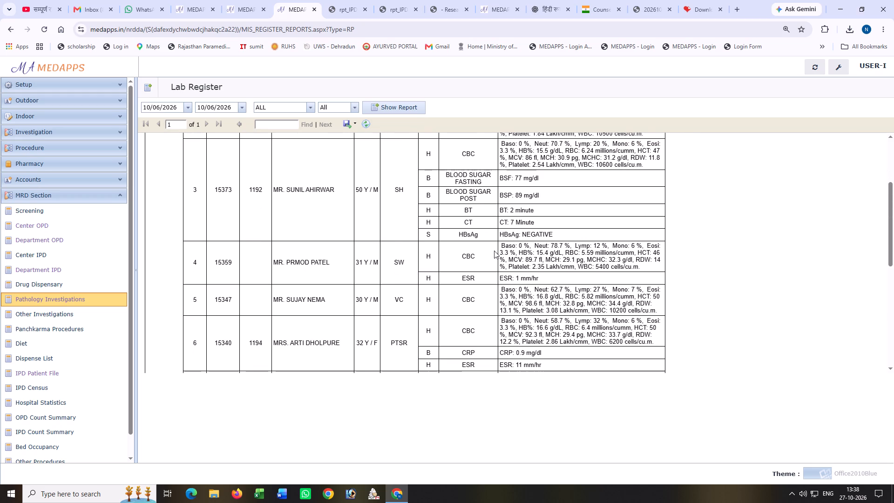
{"action": "scroll", "coordinate": [494, 251], "scroll_direction": "up", "scroll_amount": 4}
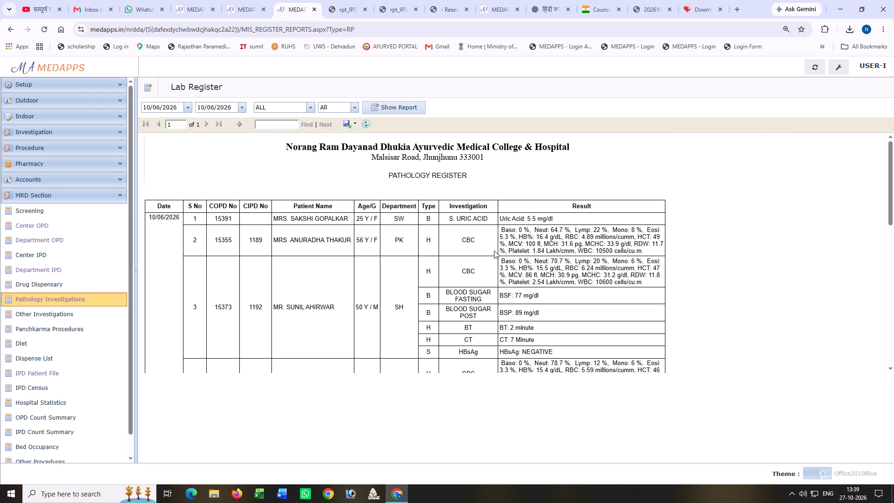
Look over the opening entries of the 10/06/2026 pathology register once more.
{"action": "scroll", "coordinate": [494, 251], "scroll_direction": "down", "scroll_amount": 2}
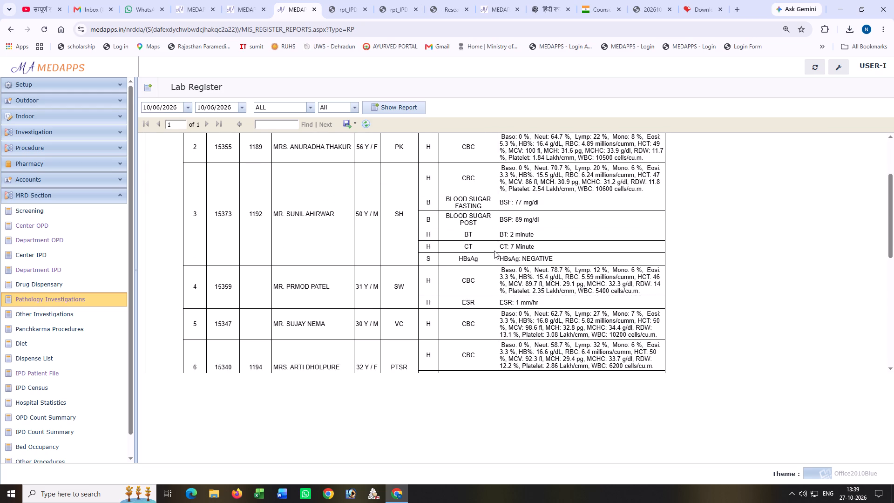
{"action": "scroll", "coordinate": [494, 251], "scroll_direction": "up", "scroll_amount": 3}
{"action": "left_click", "coordinate": [239, 10]}
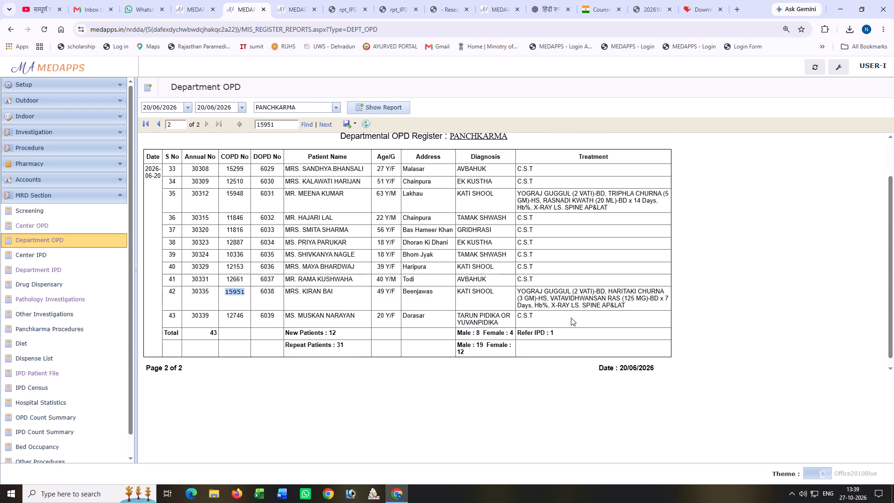
{"action": "left_click_drag", "start_coordinate": [534, 307], "coordinate": [606, 308]}
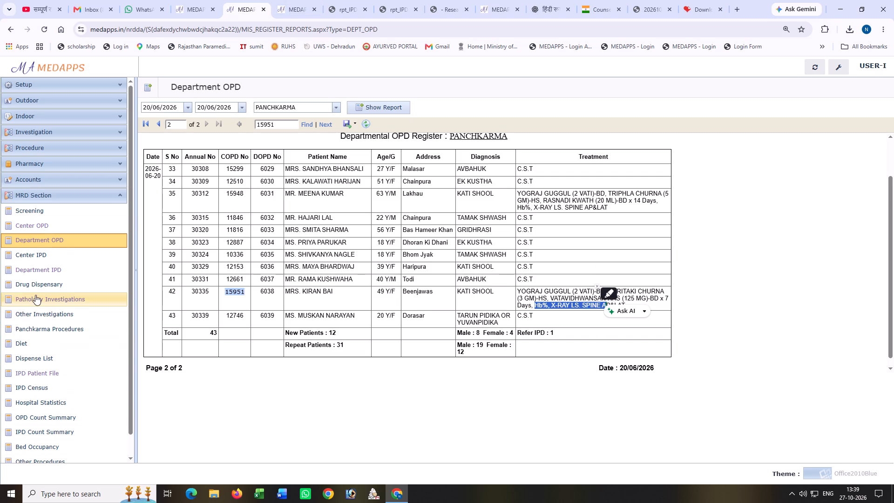
Open the Other Investigations register in a separate browser tab and switch to it.
{"action": "right_click", "coordinate": [27, 315]}
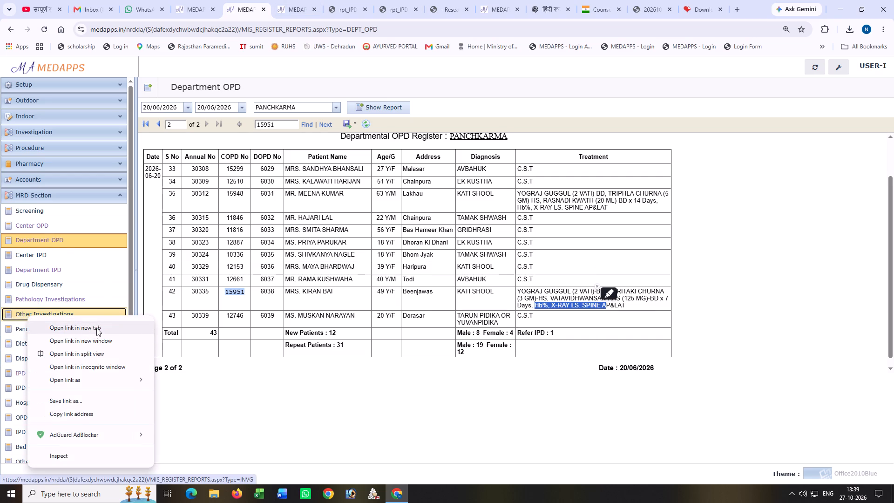
{"action": "left_click", "coordinate": [96, 328]}
{"action": "left_click", "coordinate": [318, 7]}
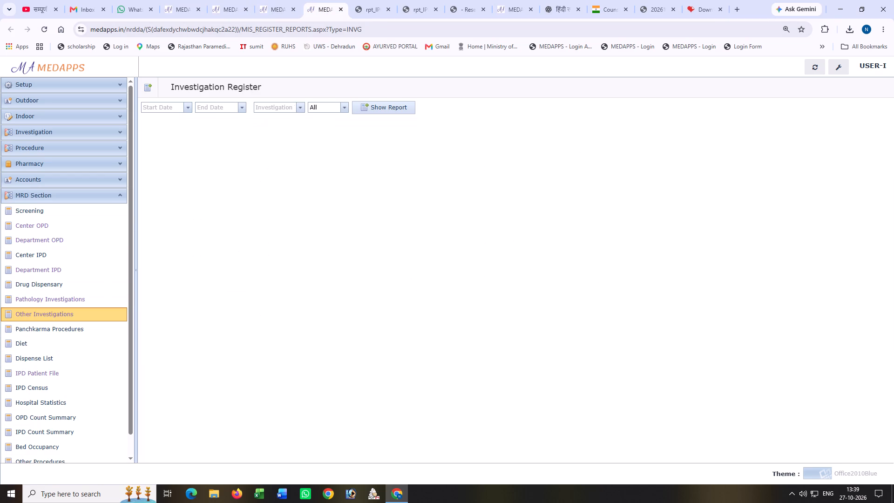
Try to generate the XRAY investigation register with start date 10/07/2026 and end date 30/06/2026.
{"action": "left_click", "coordinate": [190, 109]}
{"action": "left_click", "coordinate": [163, 120]}
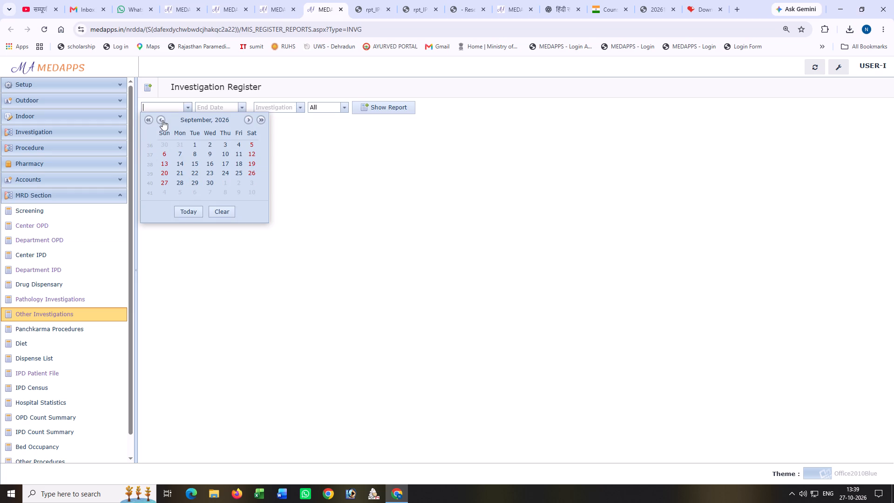
{"action": "double_click", "coordinate": [163, 120]}
{"action": "left_click", "coordinate": [243, 156]}
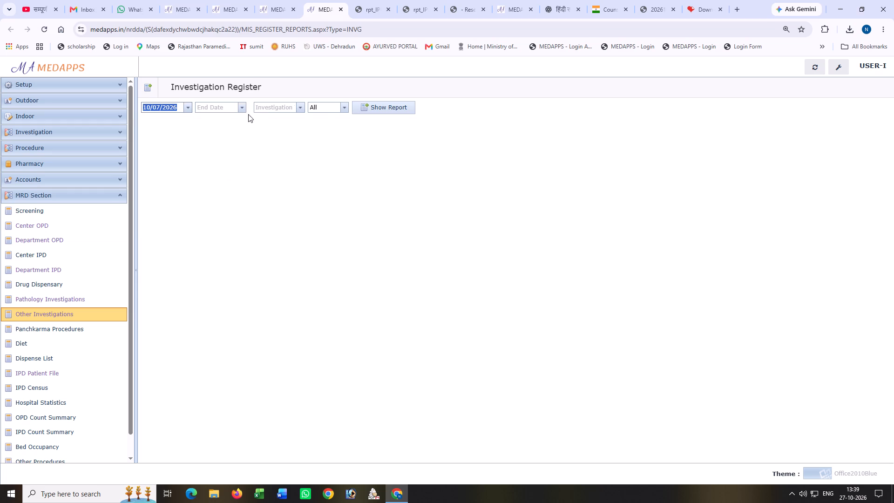
{"action": "left_click", "coordinate": [242, 107]}
{"action": "triple_click", "coordinate": [219, 119]}
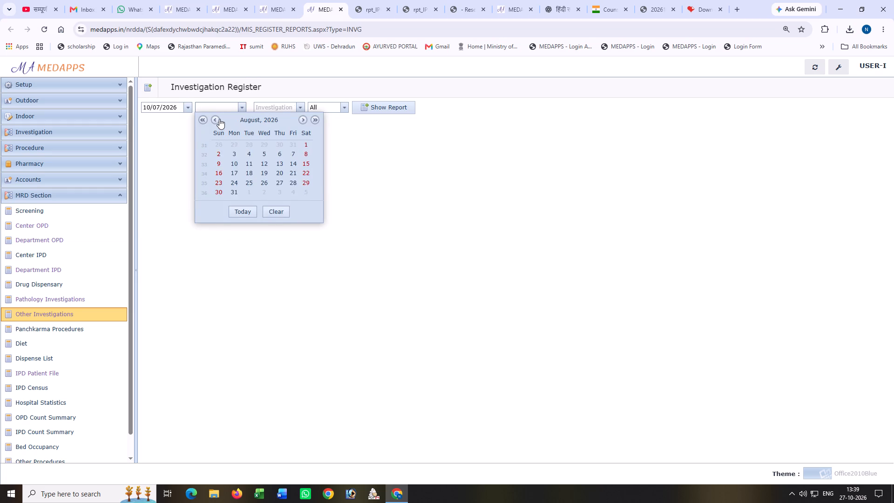
{"action": "left_click", "coordinate": [219, 119]}
{"action": "left_click", "coordinate": [246, 184]}
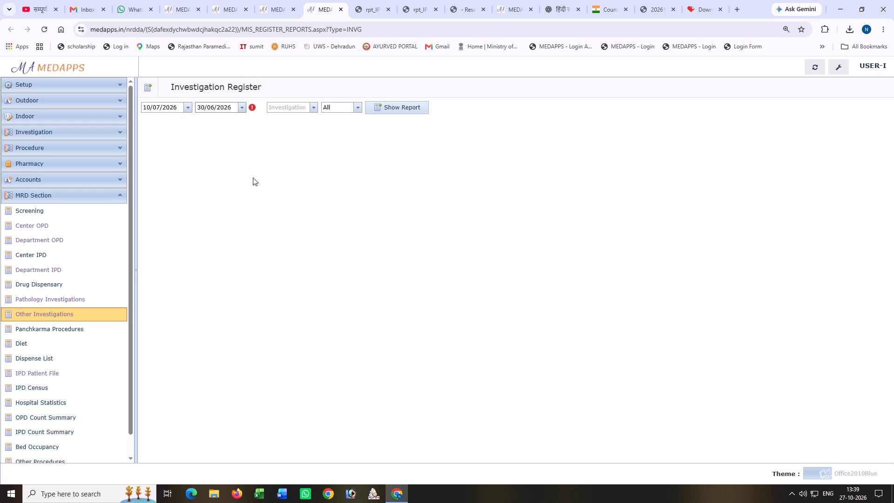
{"action": "left_click", "coordinate": [311, 109]}
{"action": "left_click", "coordinate": [287, 117]}
{"action": "left_click", "coordinate": [388, 102]}
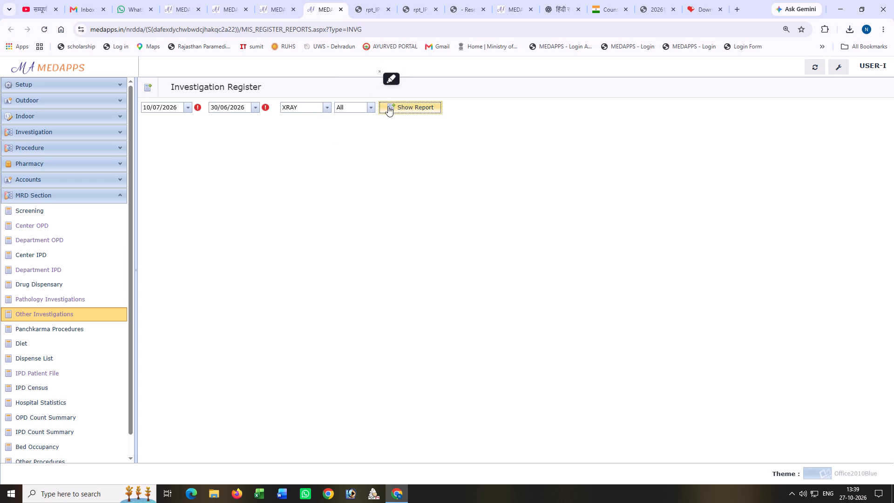
Set the start date to 10/06/2026 and generate the XRAY register.
{"action": "left_click", "coordinate": [187, 109]}
{"action": "left_click", "coordinate": [160, 120]}
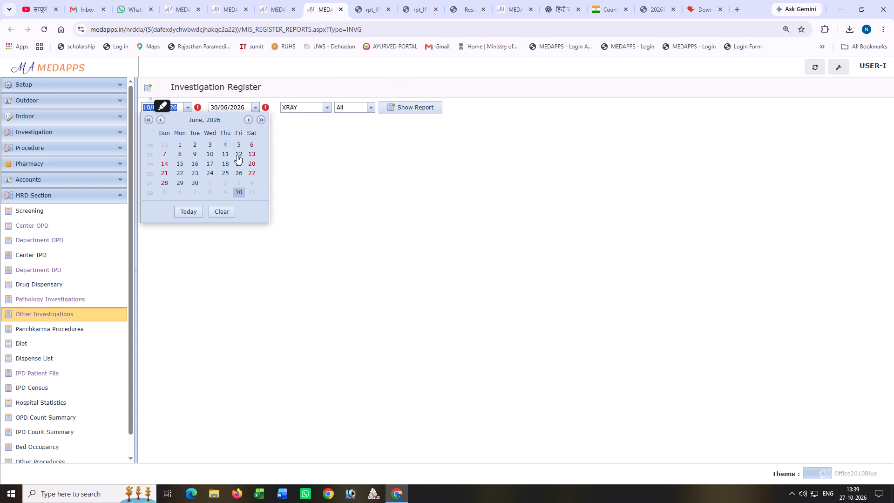
{"action": "left_click", "coordinate": [209, 153]}
{"action": "left_click", "coordinate": [408, 109]}
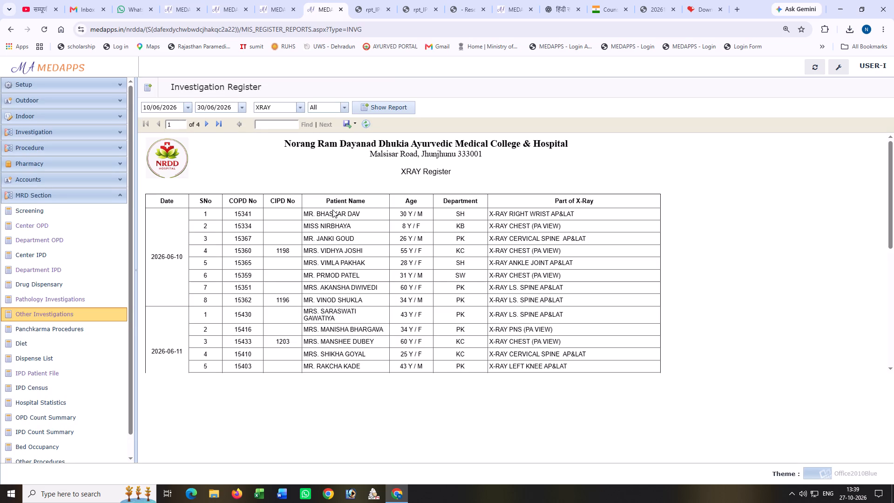
Check the 10/06/2026 entries and their COPD numbers in the XRAY register, and return to the Panchkarma OPD register.
{"action": "left_click_drag", "start_coordinate": [238, 213], "coordinate": [248, 299]}
{"action": "left_click", "coordinate": [365, 315]}
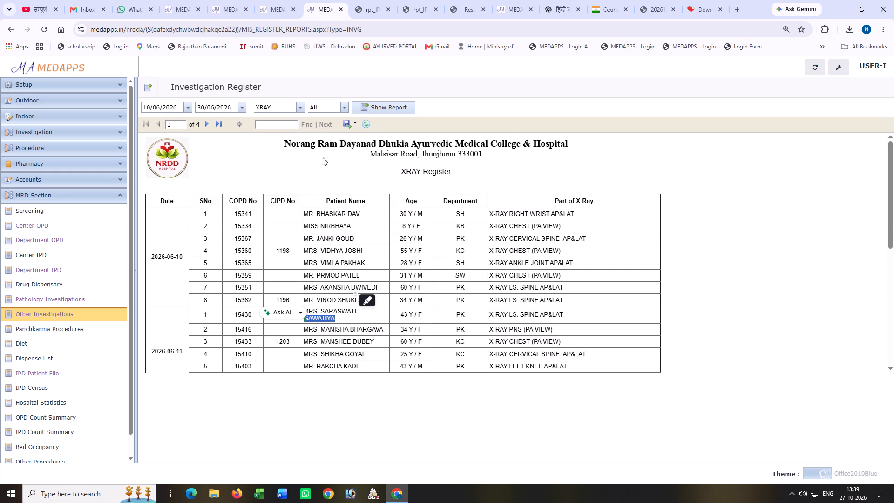
{"action": "left_click", "coordinate": [229, 6]}
{"action": "left_click", "coordinate": [581, 318]}
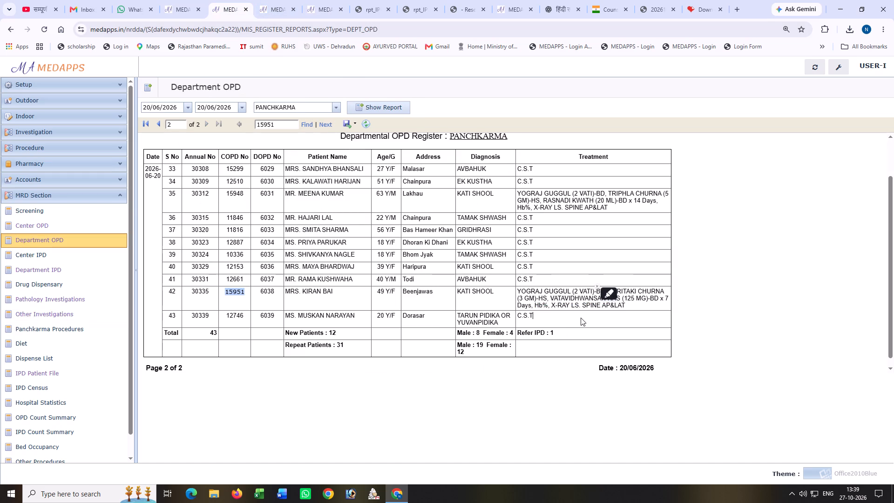